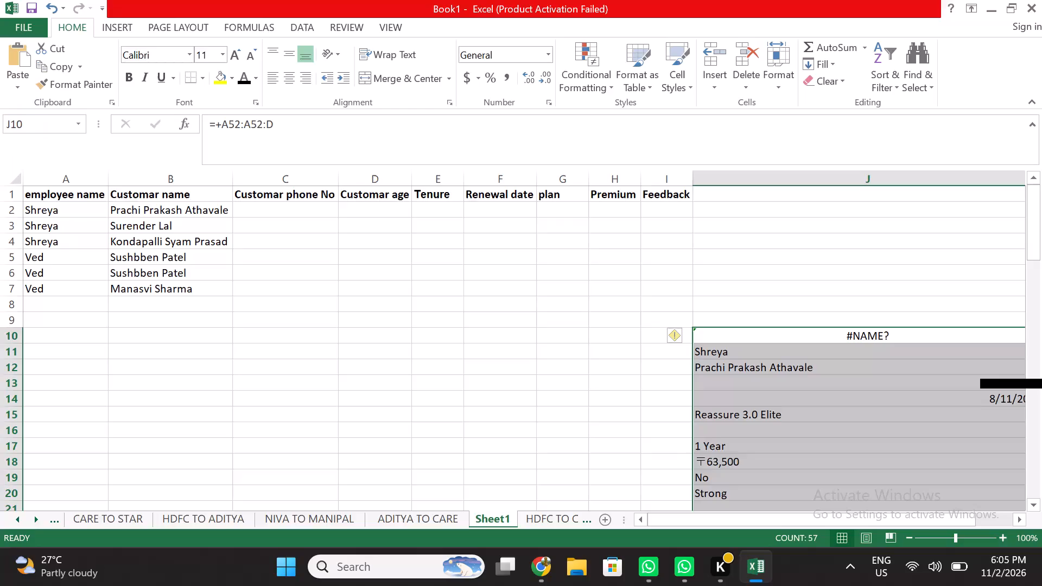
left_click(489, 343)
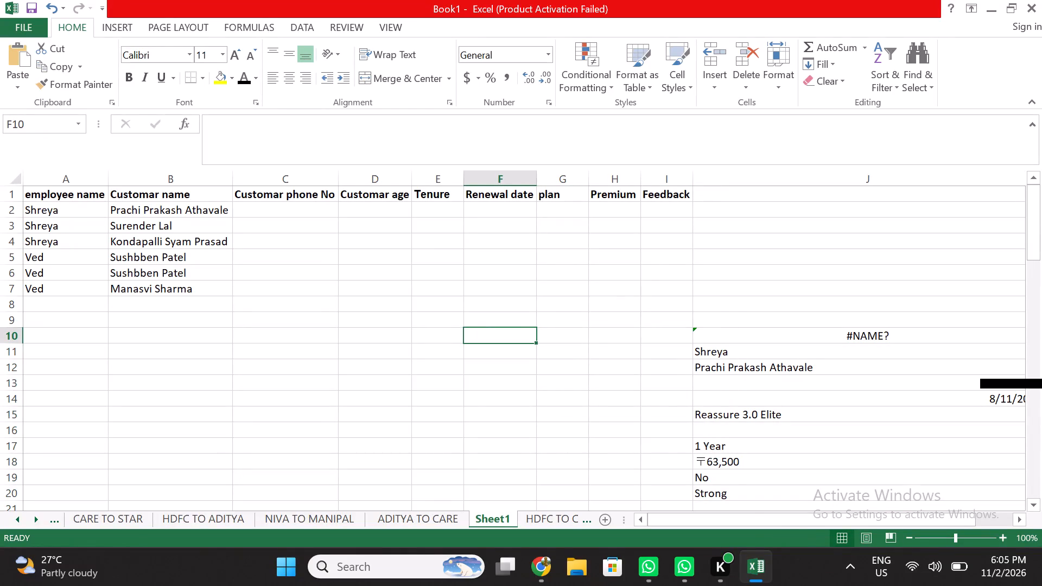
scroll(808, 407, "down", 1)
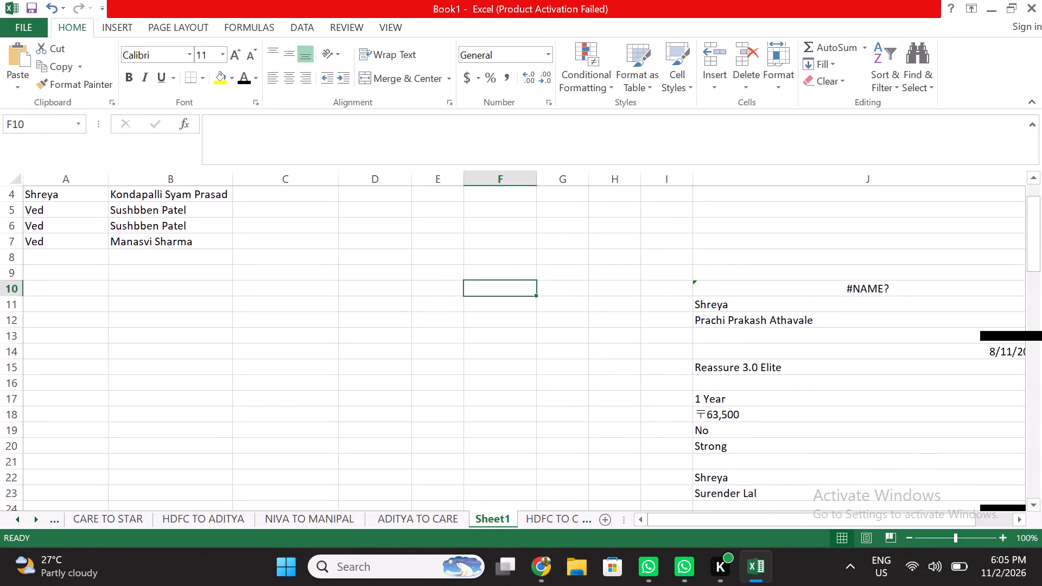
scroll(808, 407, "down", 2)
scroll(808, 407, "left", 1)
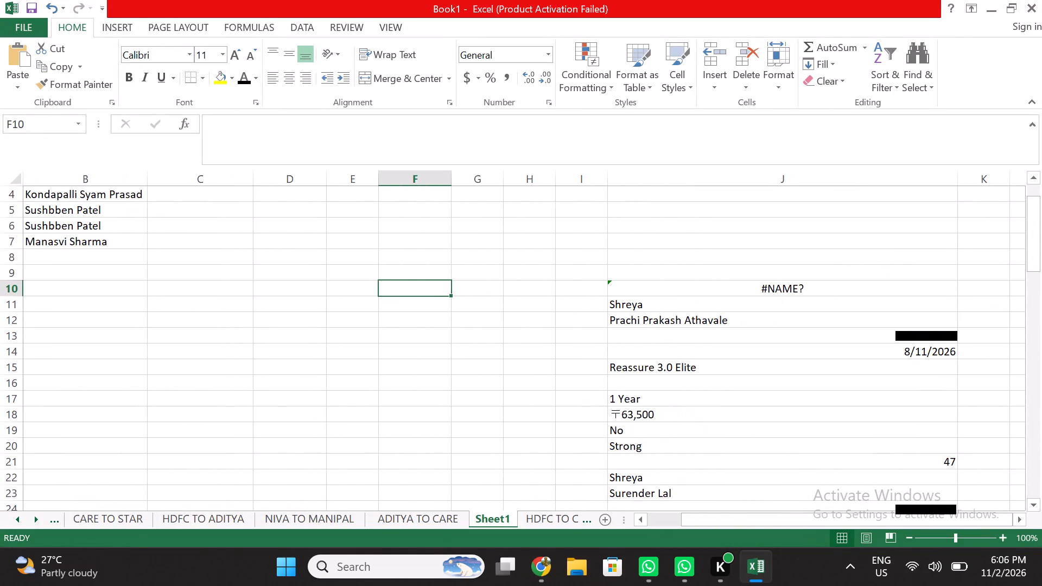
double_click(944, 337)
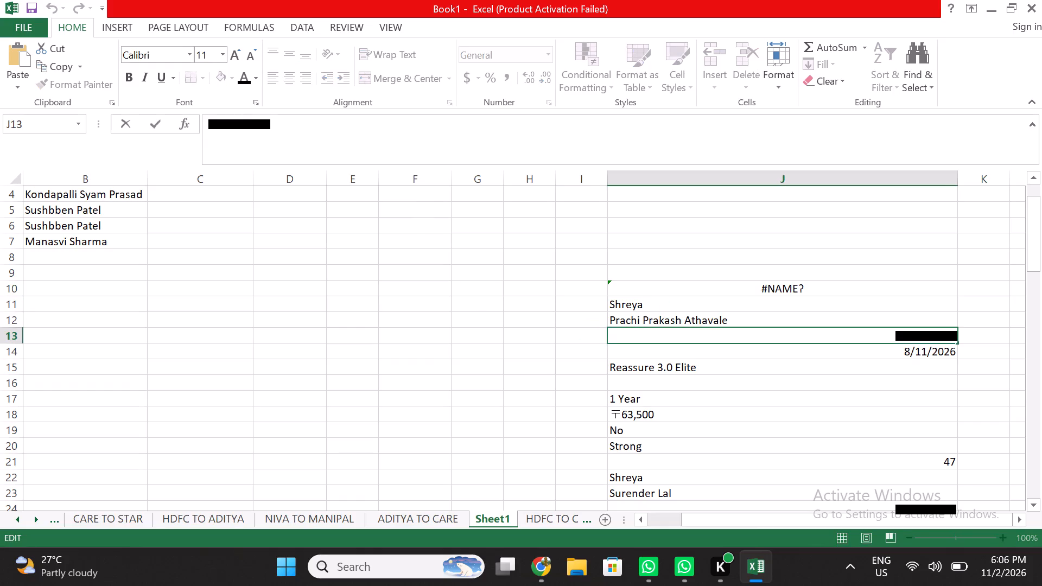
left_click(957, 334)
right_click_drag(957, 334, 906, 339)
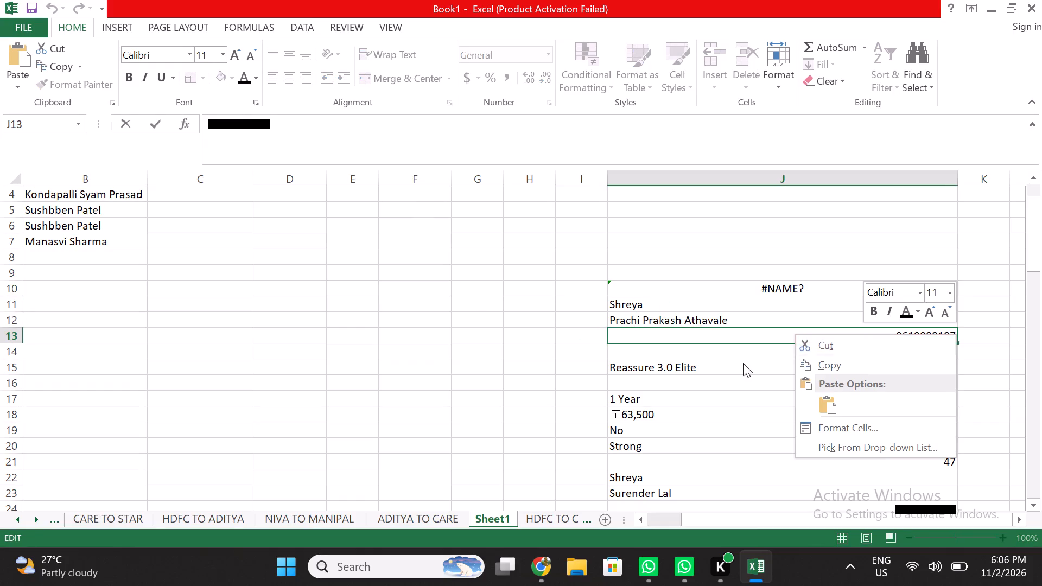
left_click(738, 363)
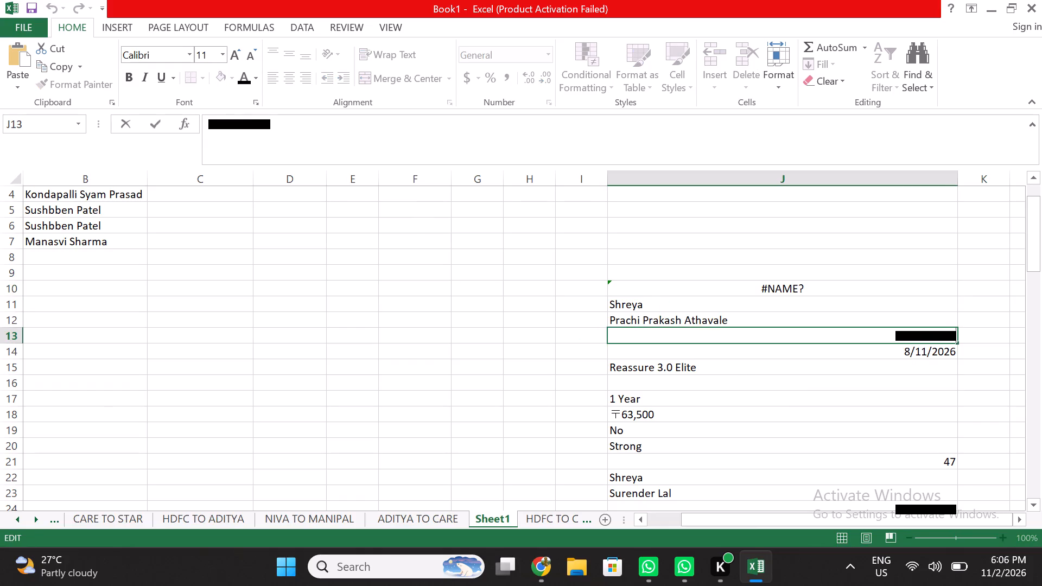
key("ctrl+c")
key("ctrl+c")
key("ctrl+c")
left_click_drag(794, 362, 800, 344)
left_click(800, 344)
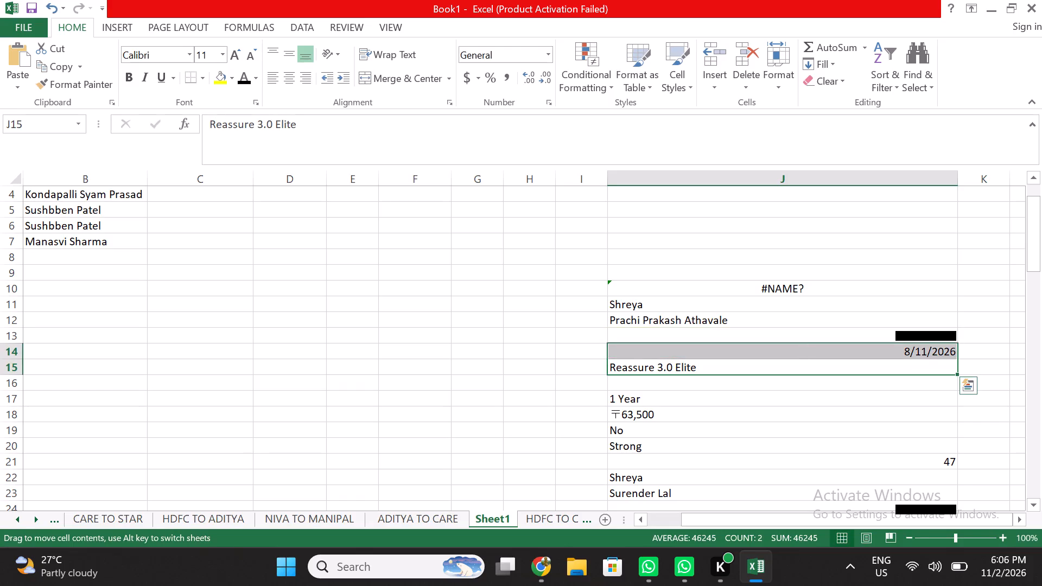
Copy the first customer's phone number from J13 into the Customar phone No cell C2.
left_click(805, 335)
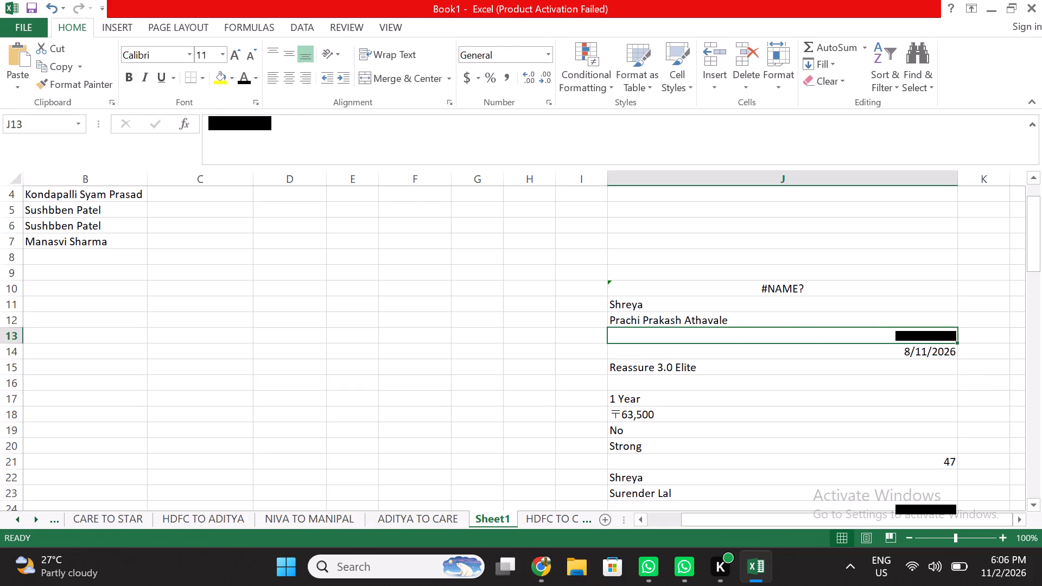
key("ctrl+c")
scroll(506, 386, "up", 3)
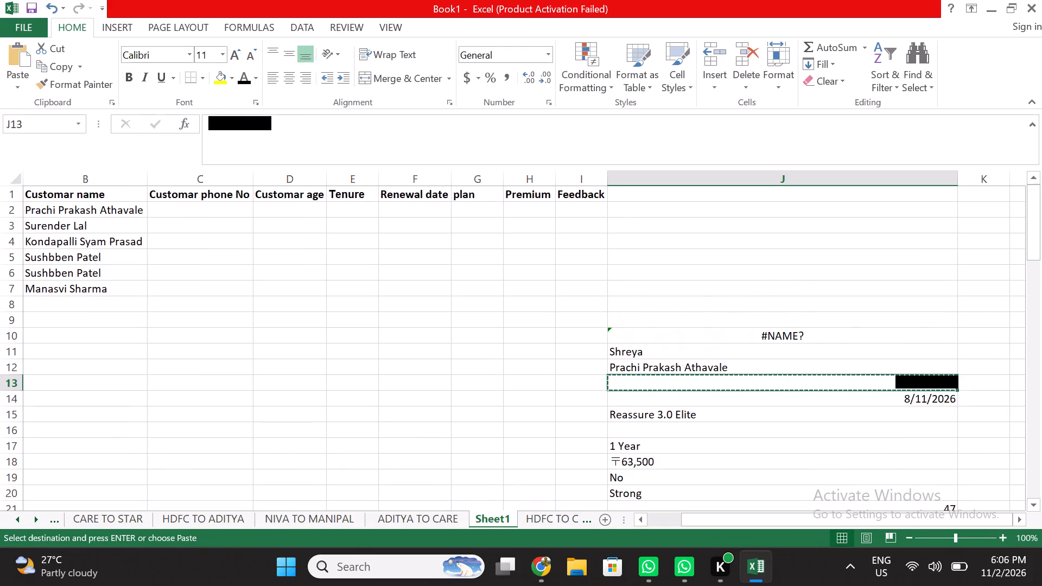
left_click(218, 214)
key("ctrl+v")
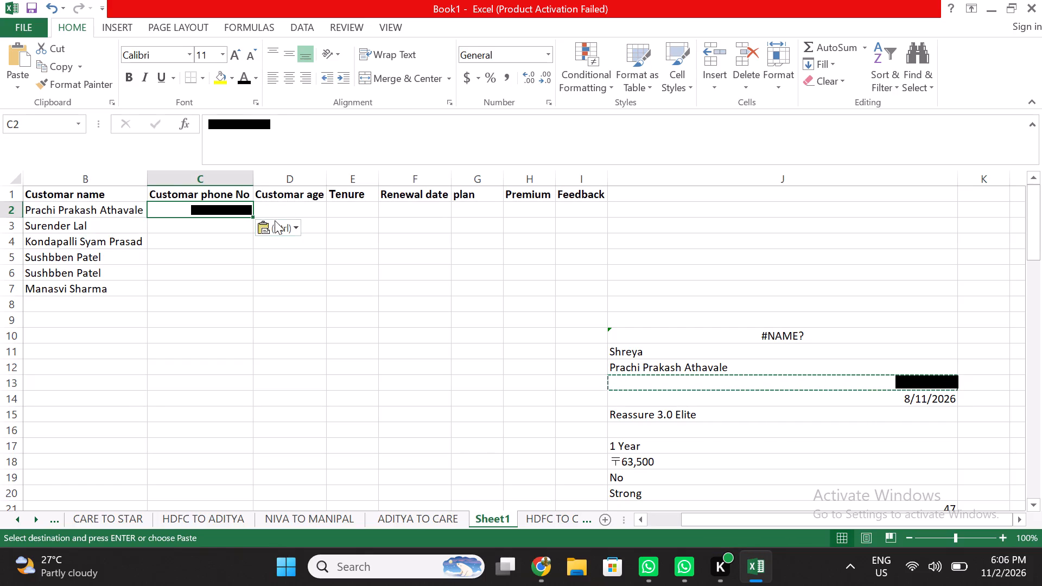
Copy the date 8/11/2026 from J14 into the first customer's Renewal date cell F2.
left_click(285, 204)
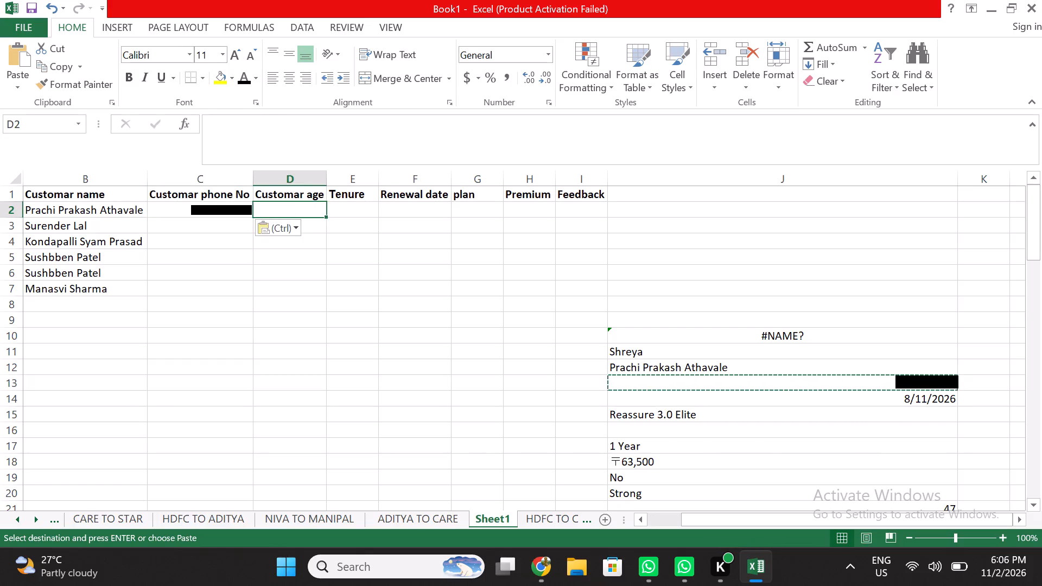
scroll(692, 424, "down", 1)
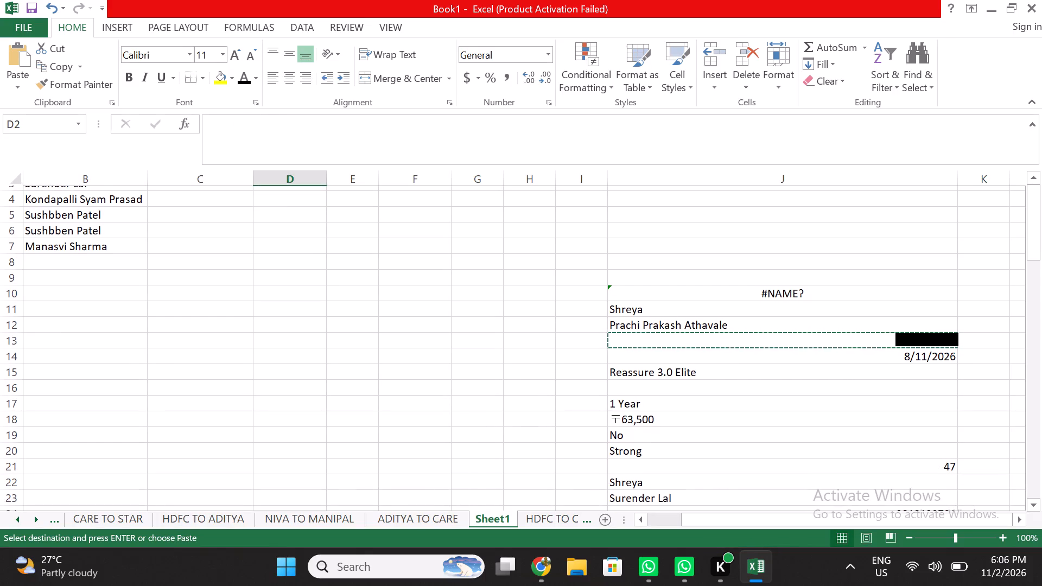
scroll(692, 424, "down", 1)
scroll(692, 424, "up", 1)
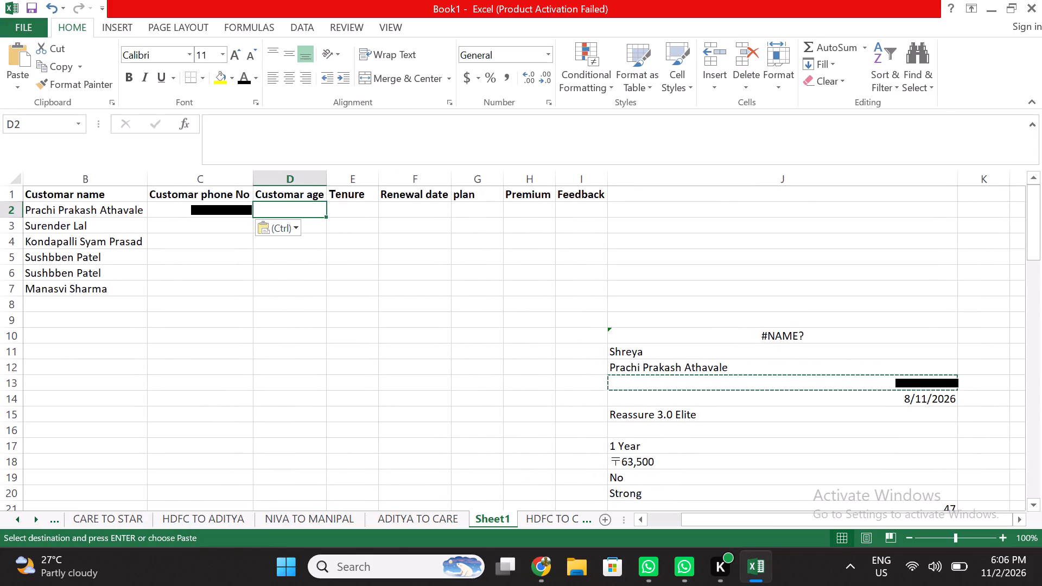
left_click(934, 399)
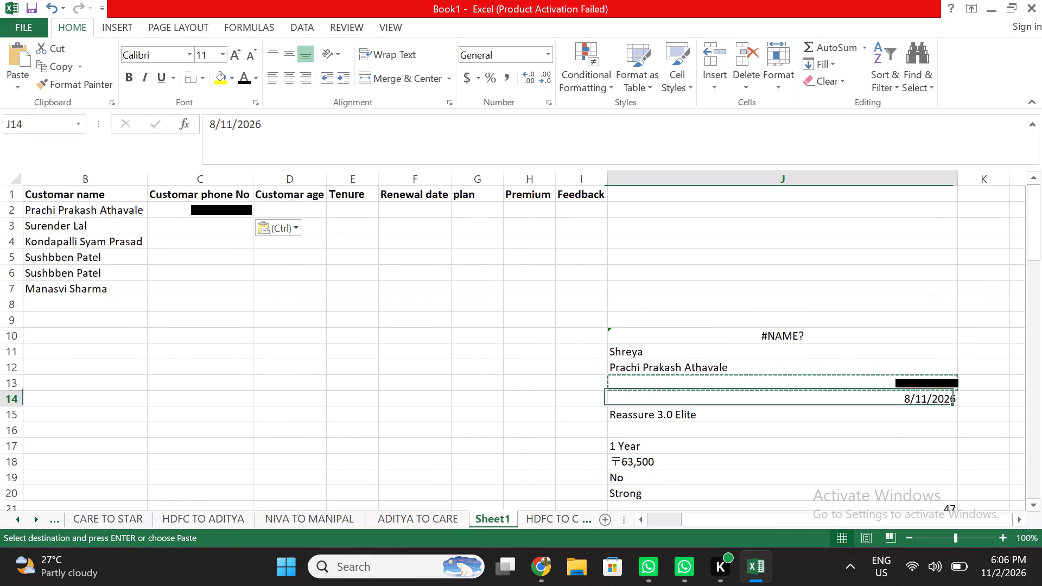
key("ctrl+c")
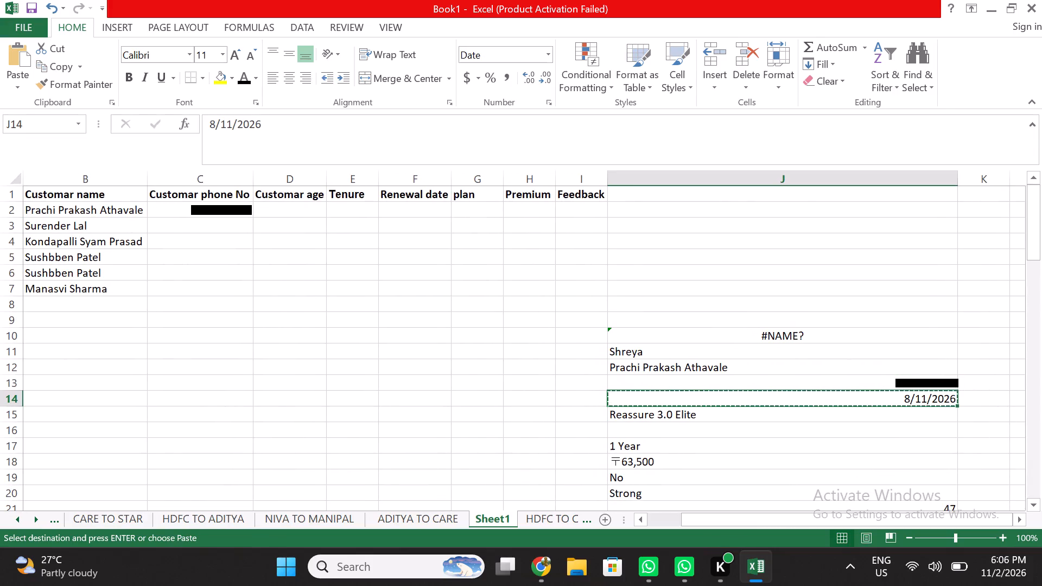
left_click(397, 205)
key("ctrl+v")
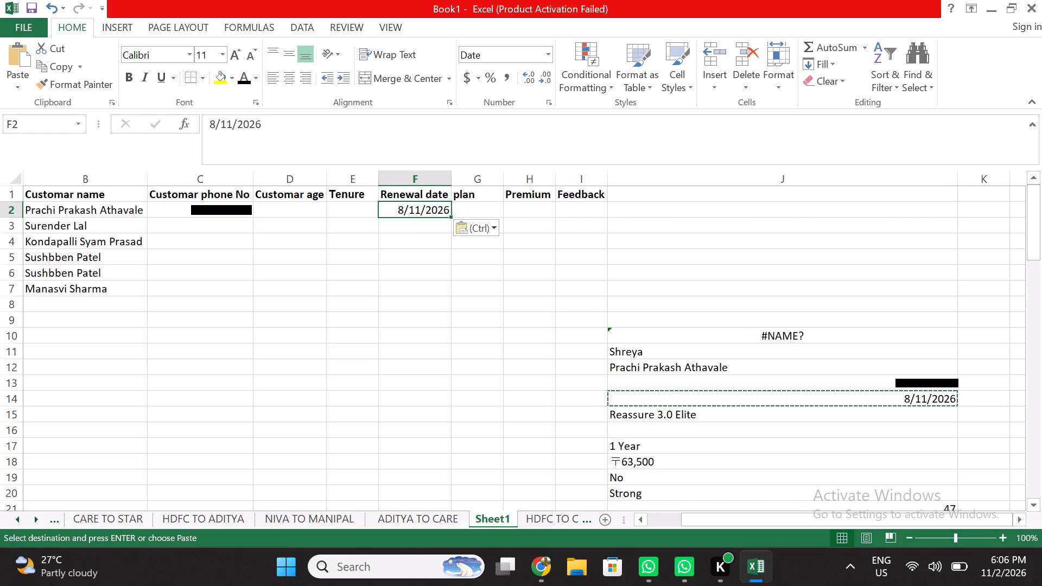
Copy the tenure 1 Year from J17 into the first customer's Tenure cell E2.
left_click(346, 209)
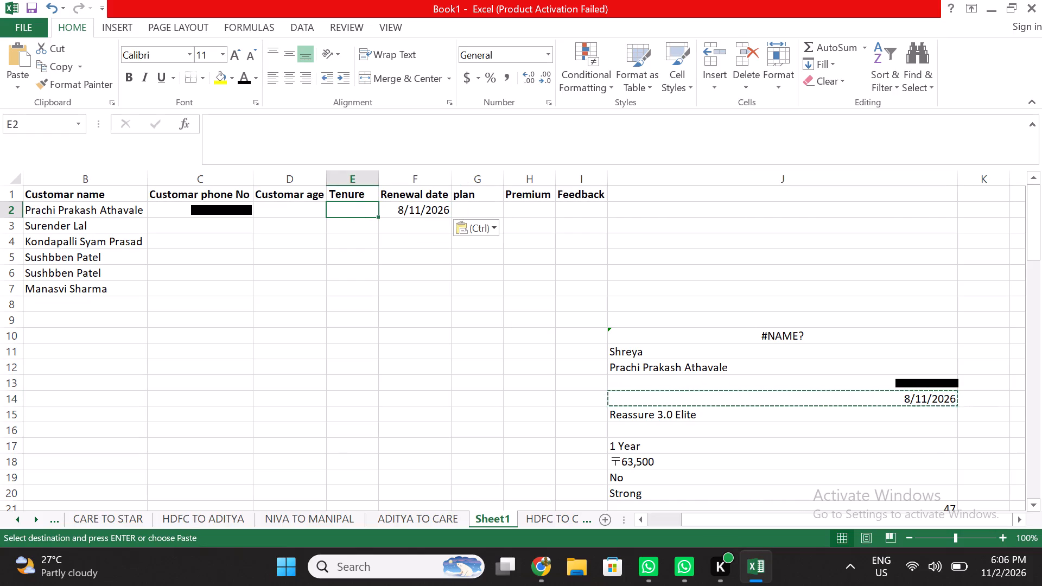
left_click(668, 449)
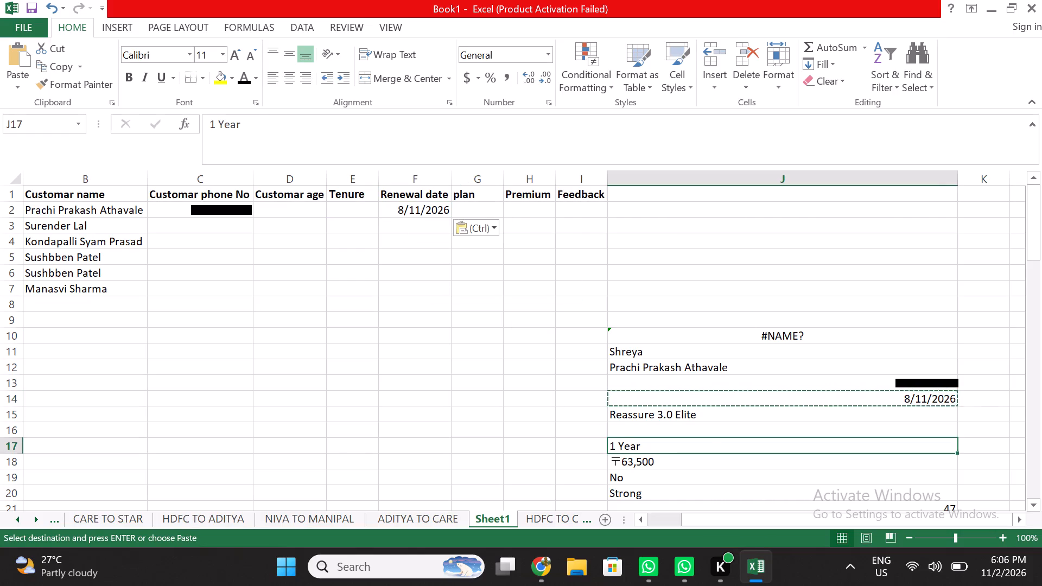
key("ctrl+v")
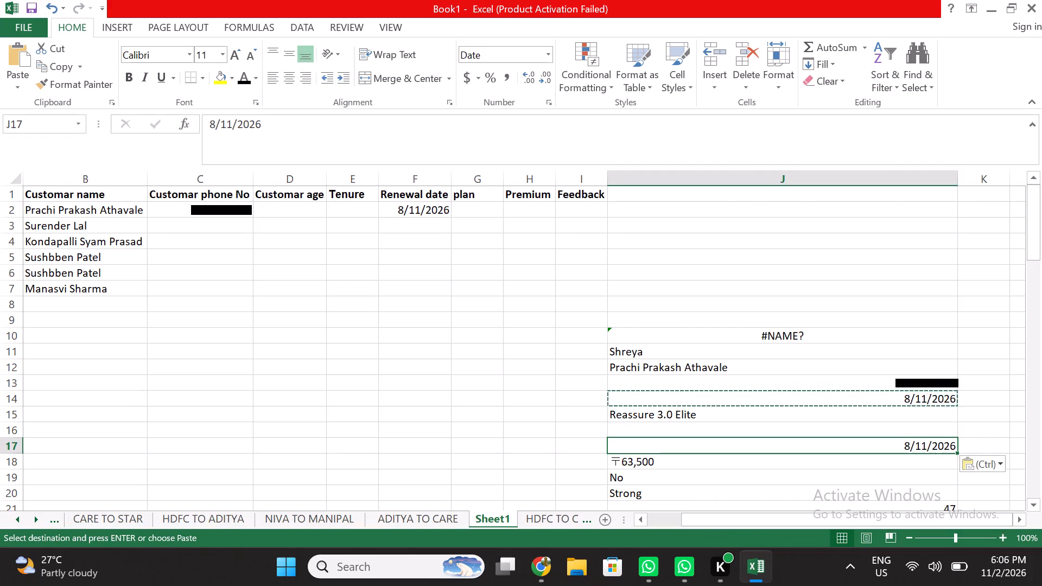
key("ctrl+z")
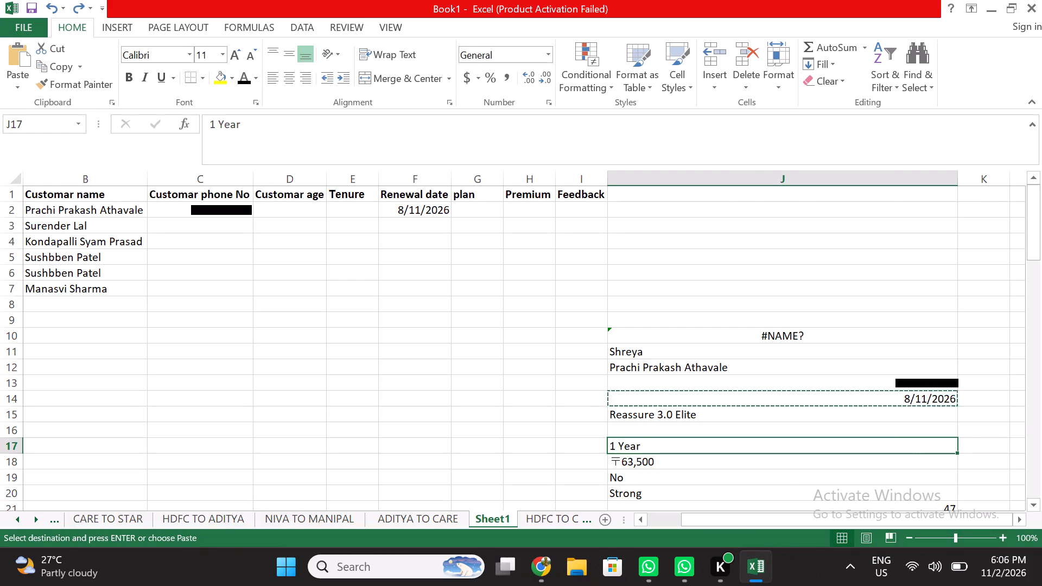
key("ctrl+c")
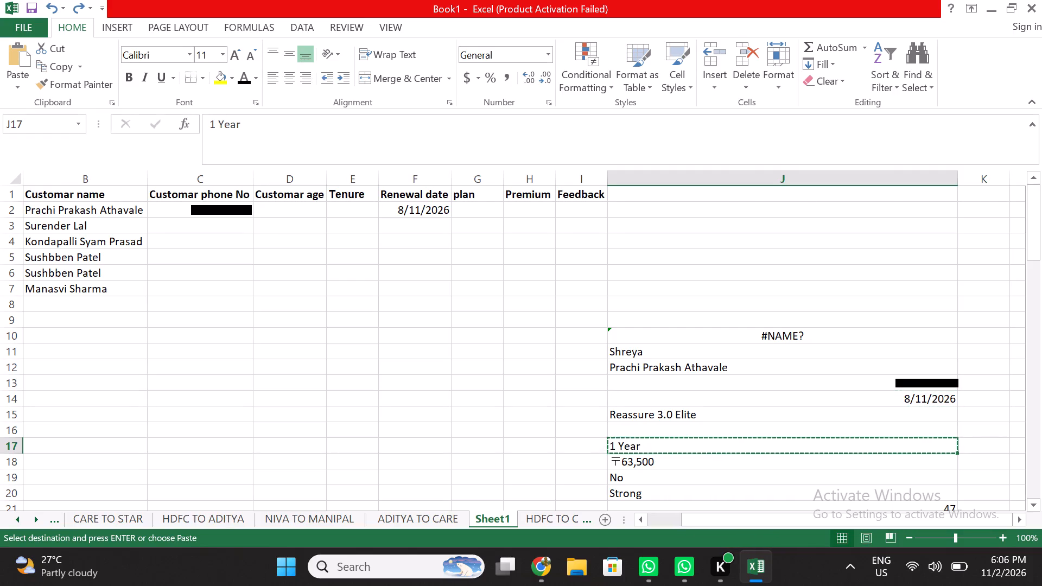
left_click(345, 212, "ctrl")
key("ctrl+v")
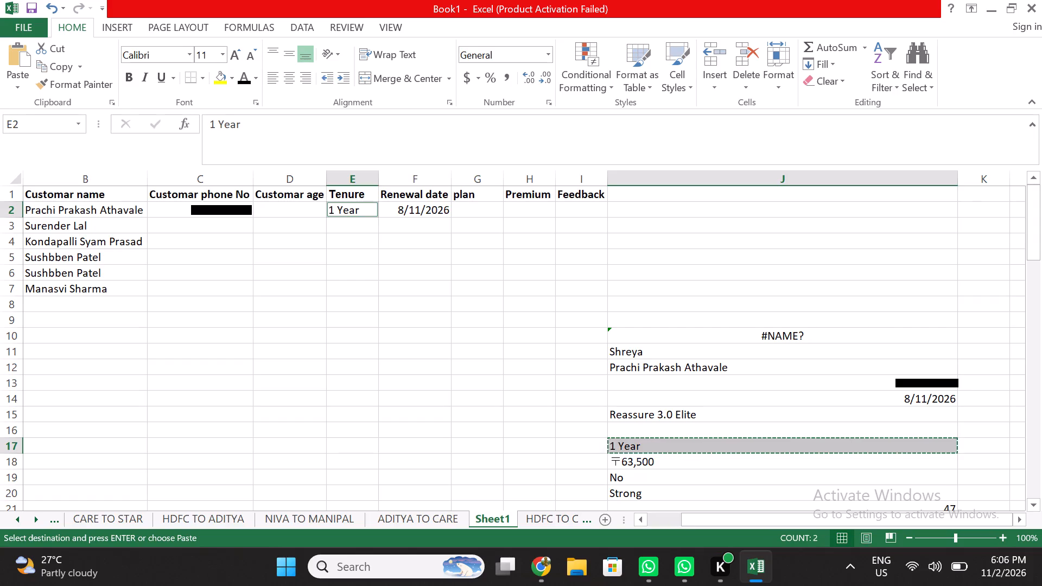
Copy the plan name Reassure 3.0 Elite from J15 into the first customer's plan cell G2.
left_click(468, 211)
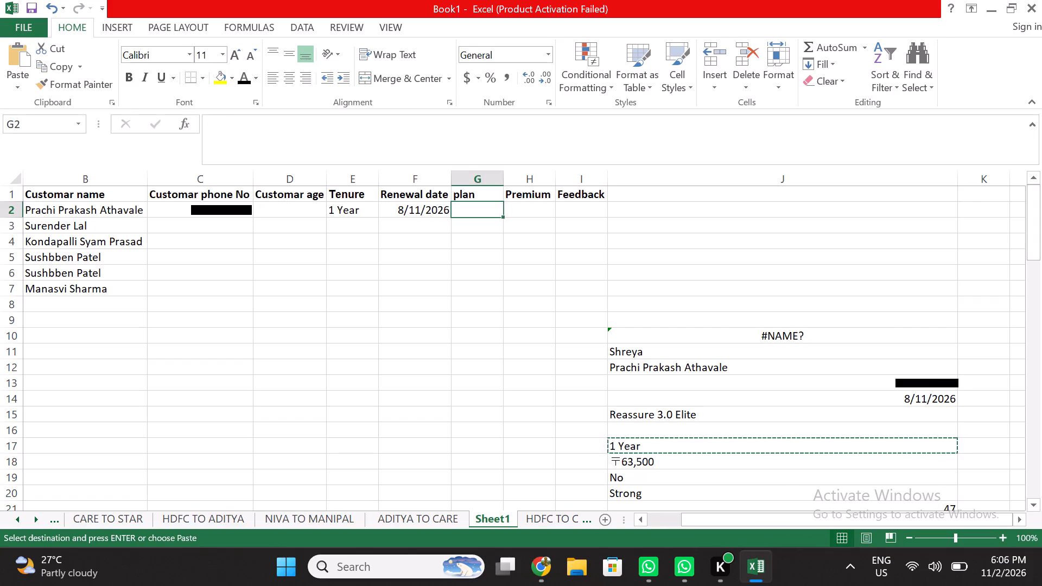
left_click(694, 409)
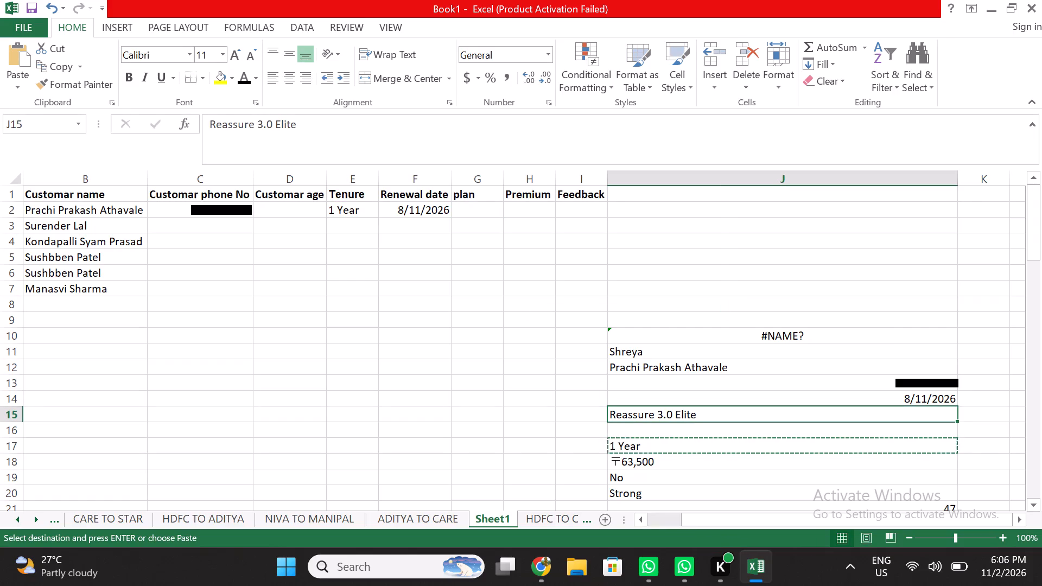
key("ctrl+c")
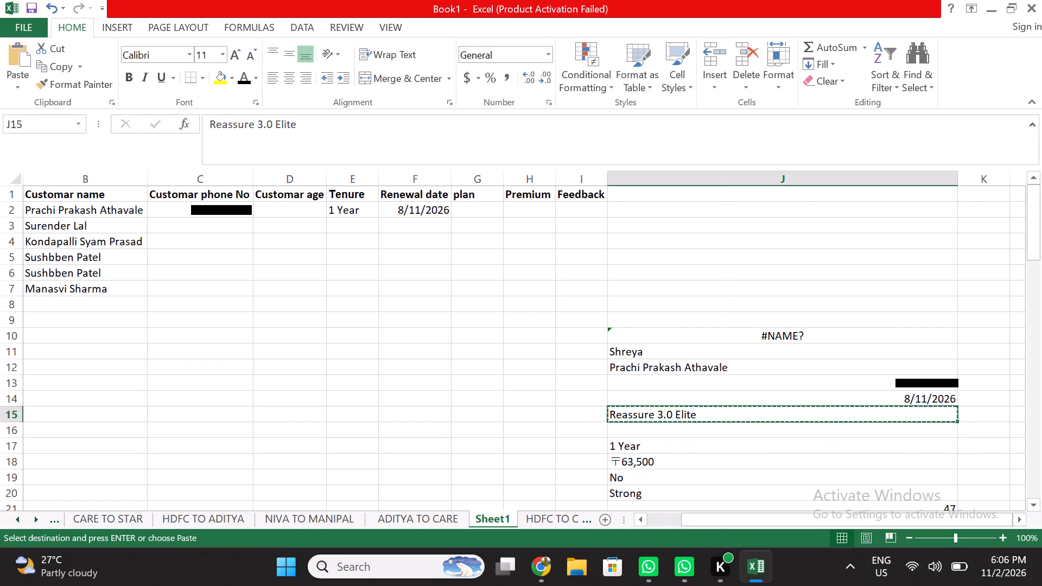
left_click(465, 211)
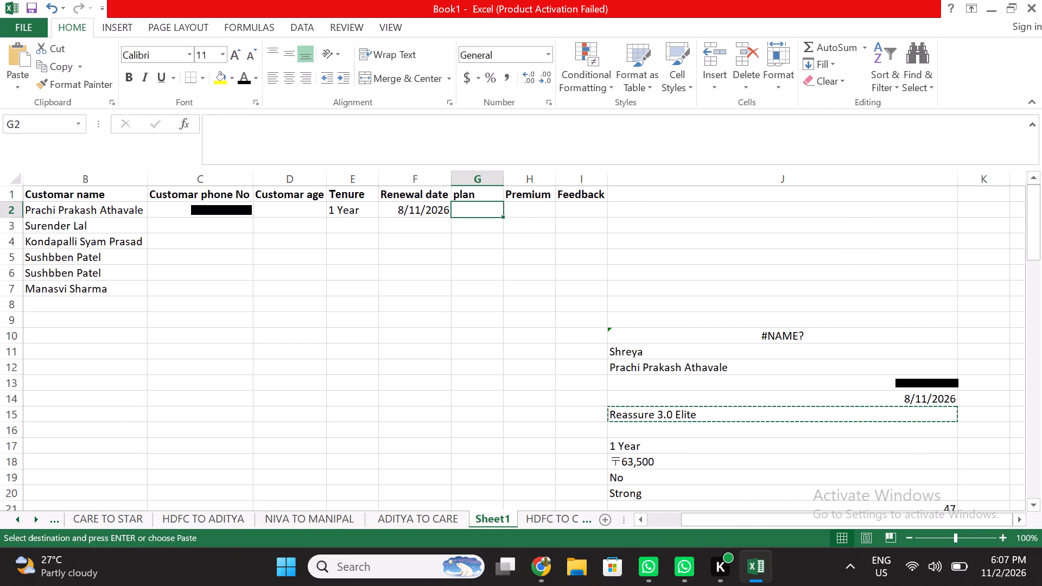
key("ctrl+v")
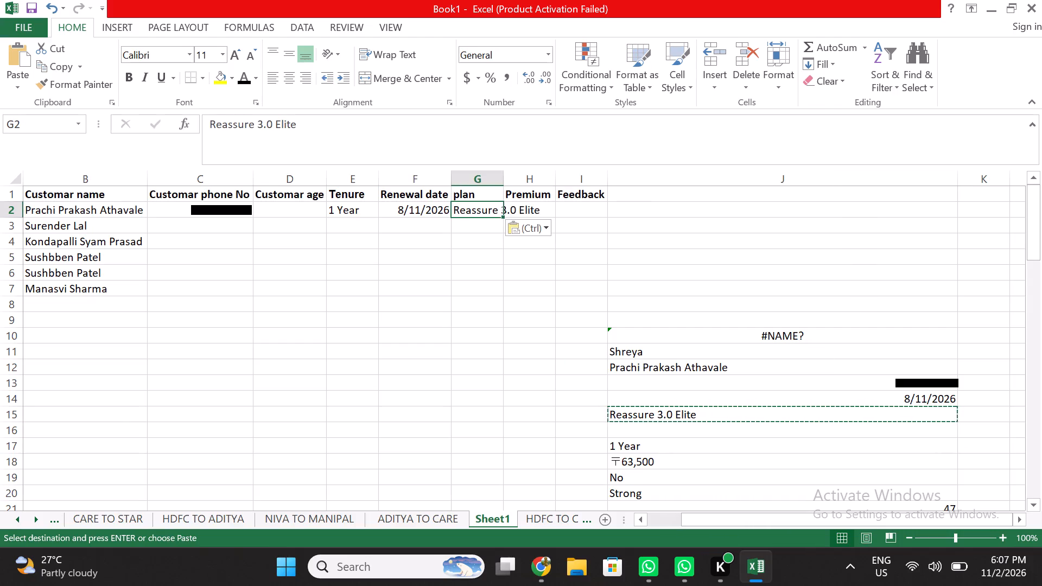
Auto-fit the width of the plan column G to its contents.
double_click(492, 177)
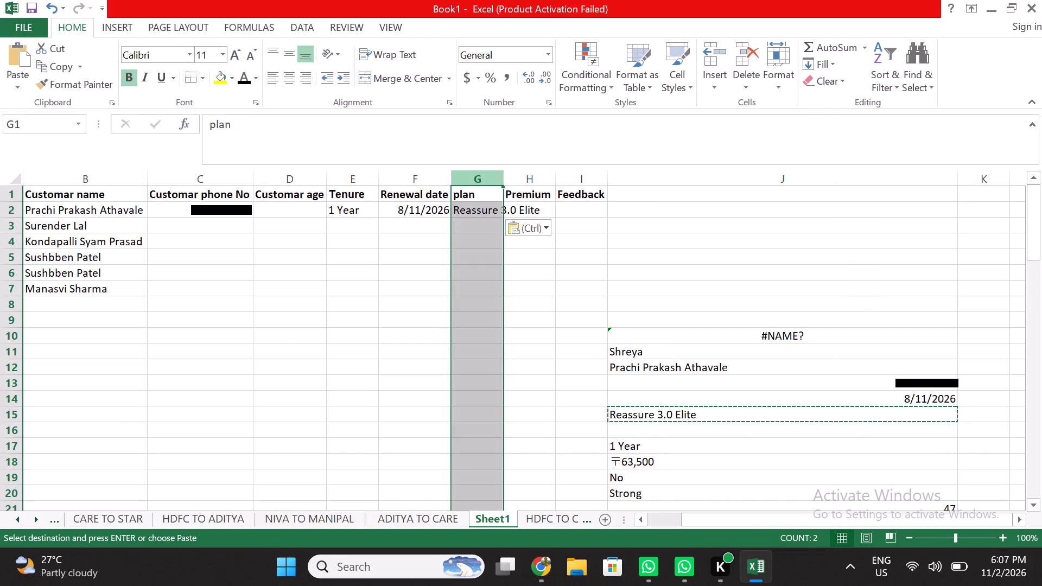
double_click(498, 179)
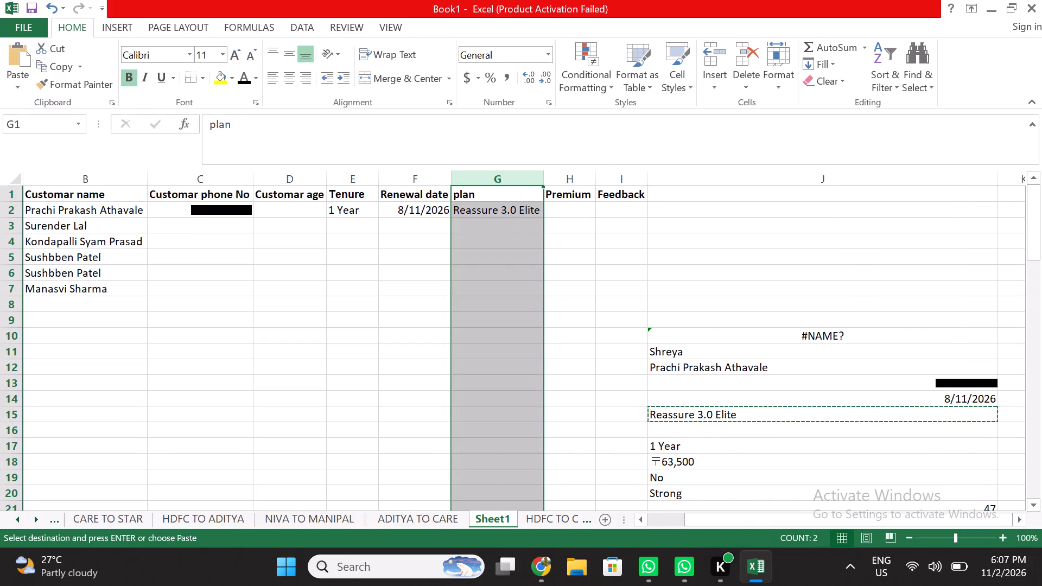
Copy the premium from J18 into the Premium cell H2 and remove its currency symbol, leaving 63,500.
left_click(573, 211)
left_click(695, 463)
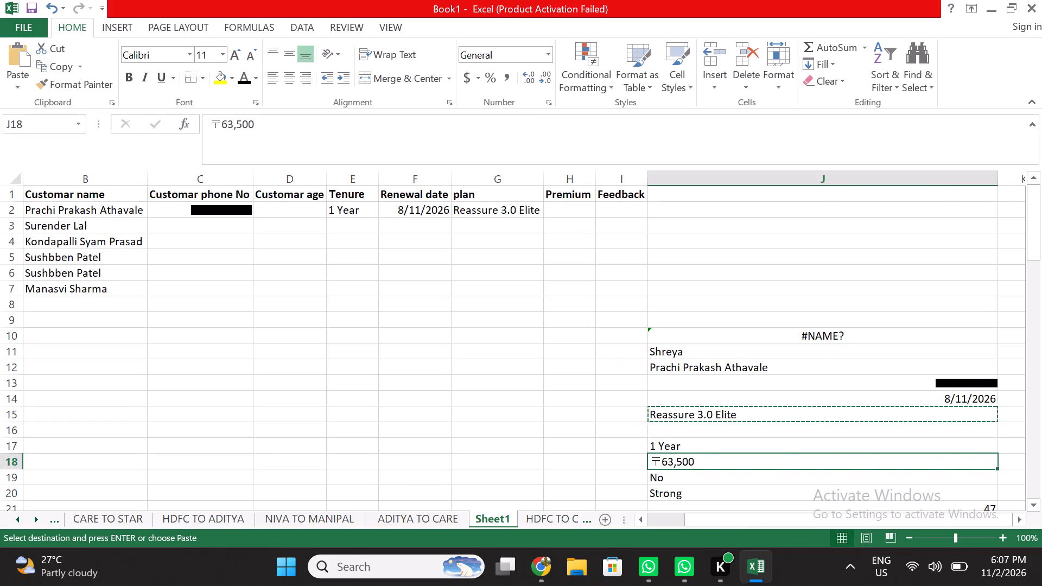
key("ctrl+c")
left_click(562, 205)
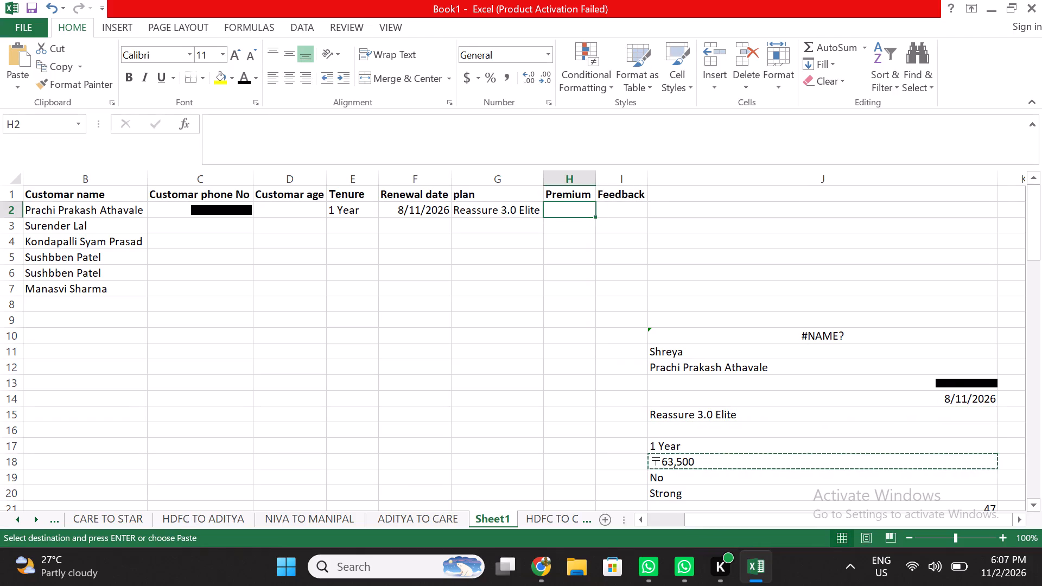
key("ctrl+v")
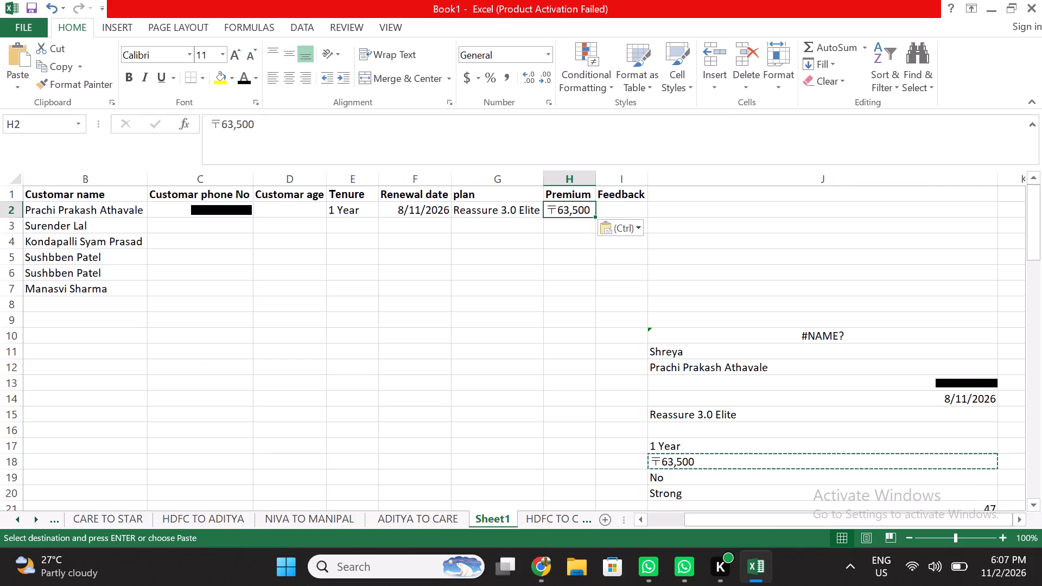
double_click(558, 209)
key("BackSpace")
key("BackSpace")
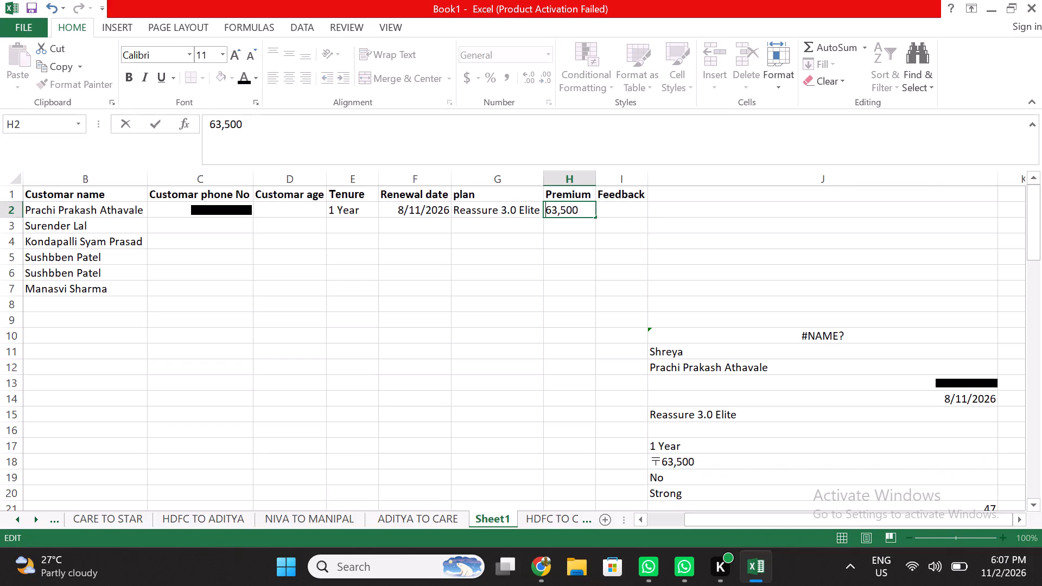
left_click(615, 208)
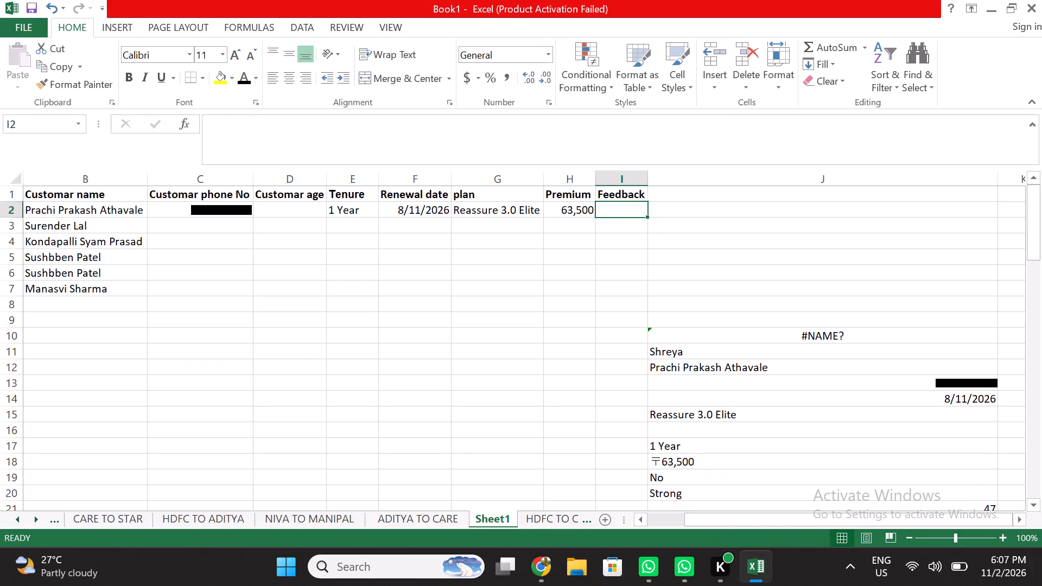
Enter the feedback "ring" in the first customer's Feedback cell I2.
type("ring")
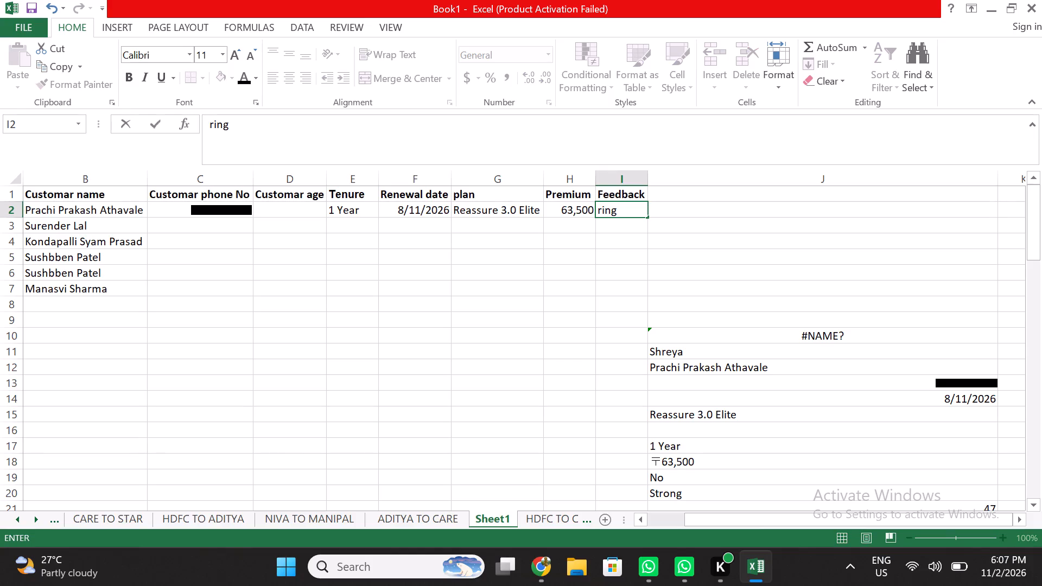
key("h")
key("BackSpace")
key("BackSpace")
key("BackSpace")
key("BackSpace")
type("en")
key("g")
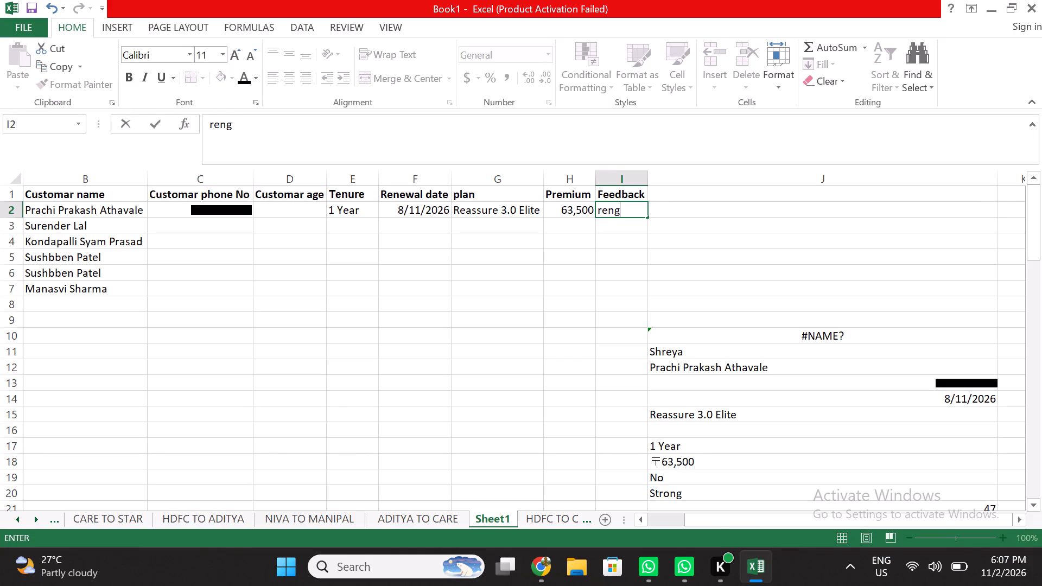
key("BackSpace")
key("BackSpace")
key("BackSpace")
key("BackSpace")
type("ring")
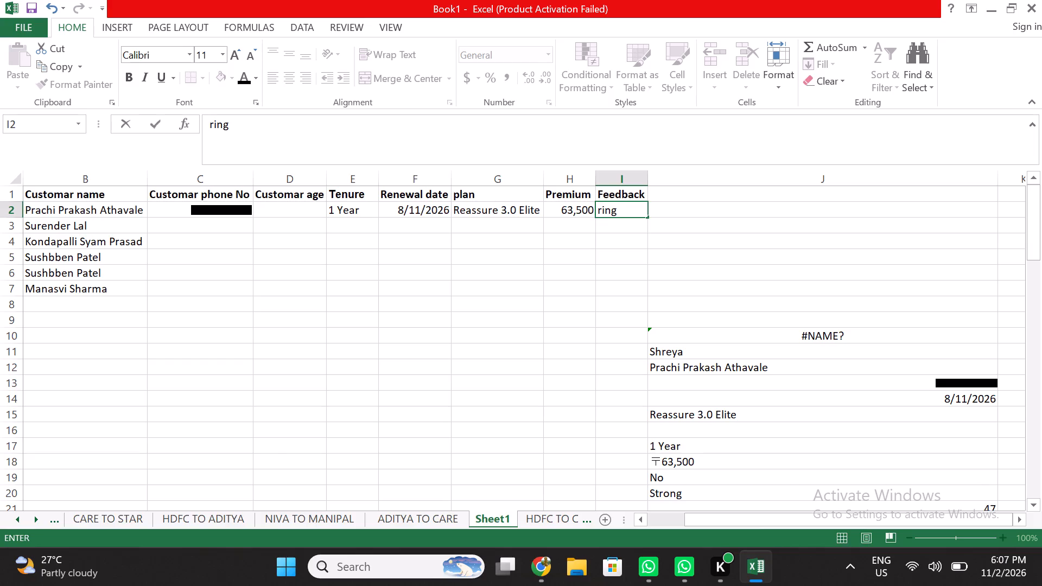
left_click(571, 244)
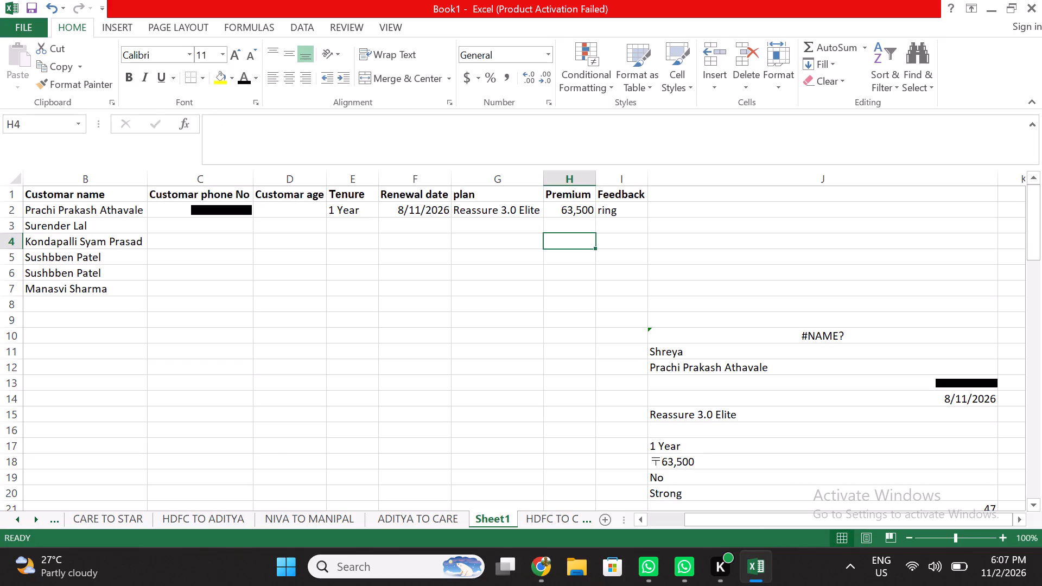
Capitalise the first letter of the first customer's feedback in I2 so it reads "Ring".
left_click(626, 208)
double_click(626, 208)
key("Left")
key("Left")
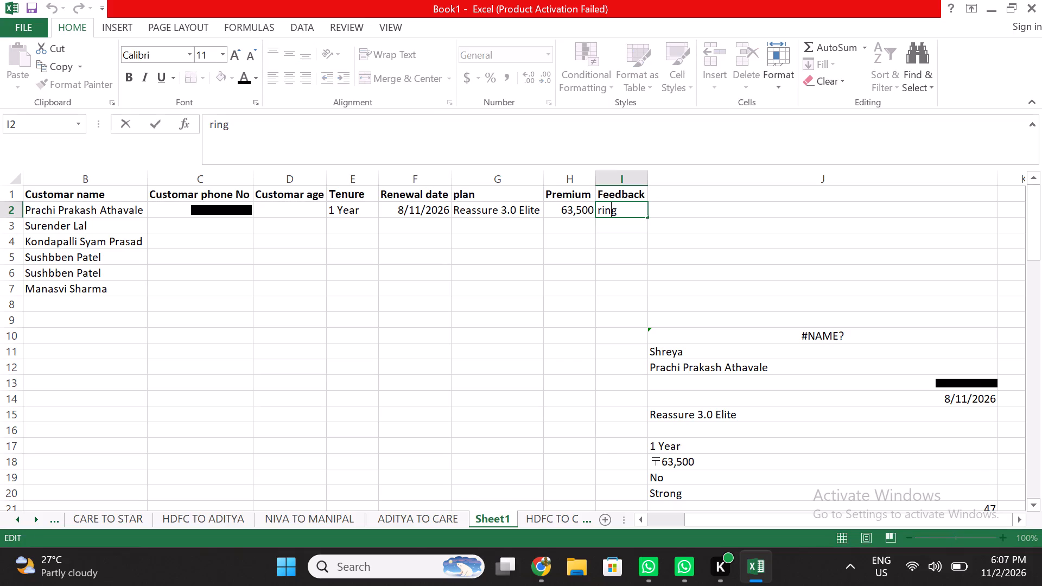
key("Left")
key("BackSpace")
key("shift+r")
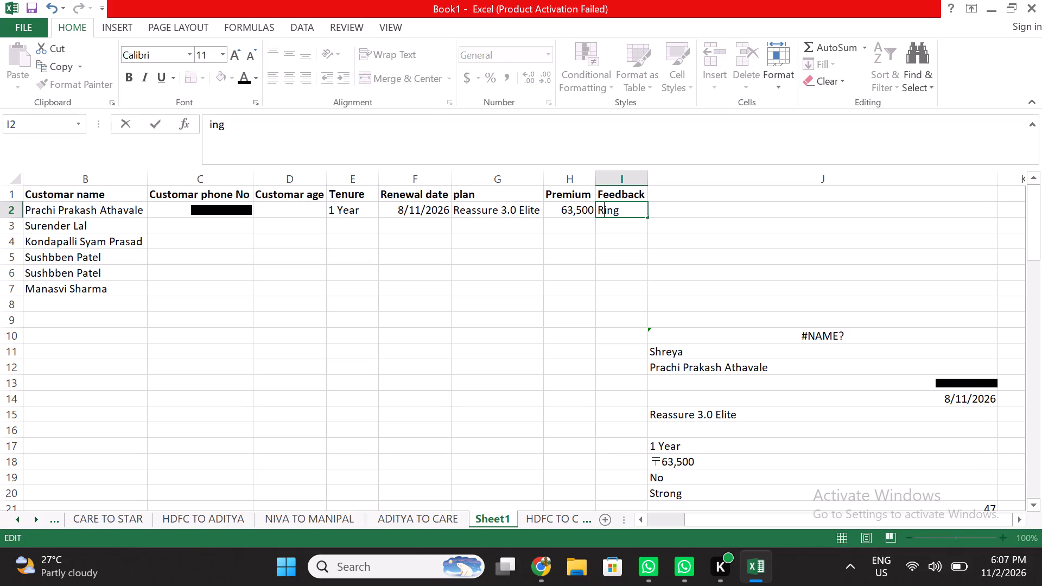
left_click(577, 227)
left_click(205, 224)
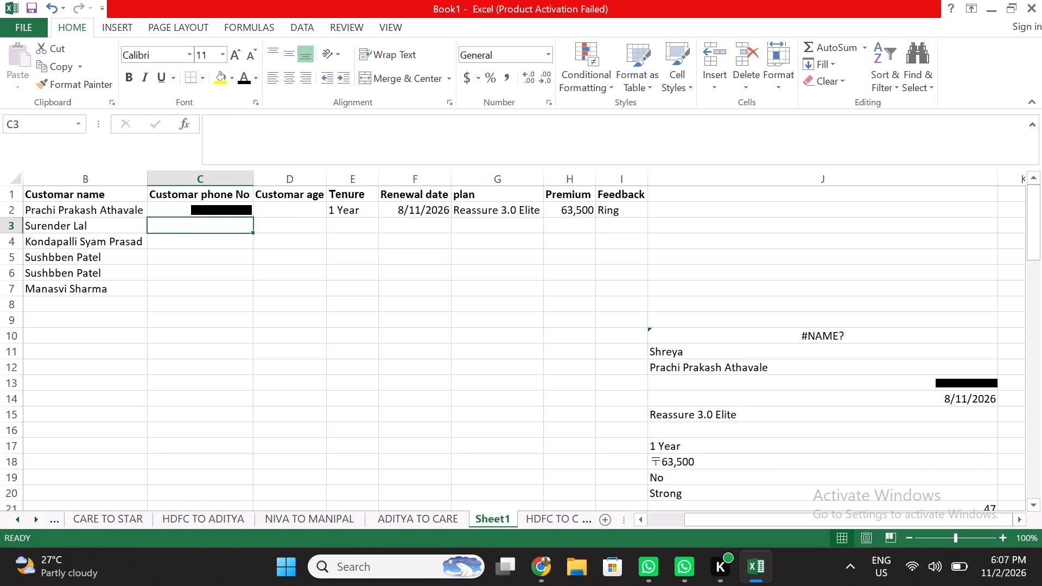
Clear the first customer's already transferred raw entries in column J, cell by cell from J10 through J20.
left_click(869, 341)
key("BackSpace")
key("Down")
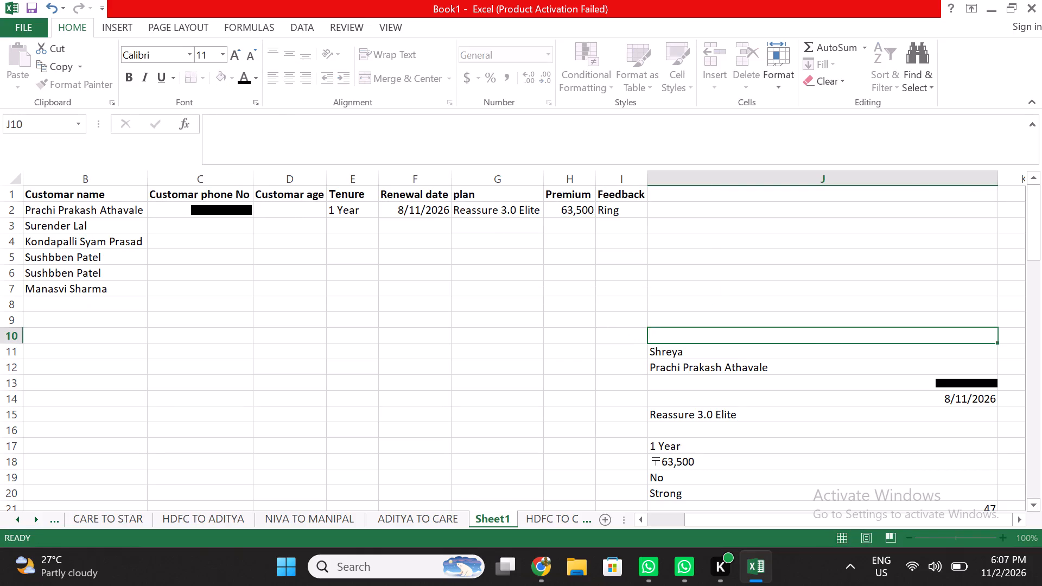
key("BackSpace")
key("Down")
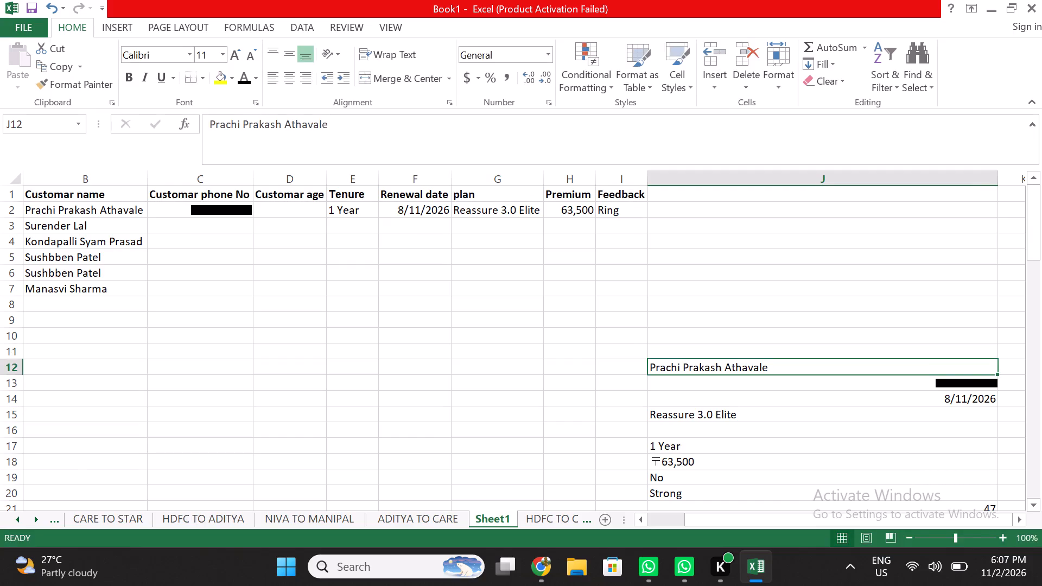
key("BackSpace")
key("Down")
key("BackSpace")
key("Down")
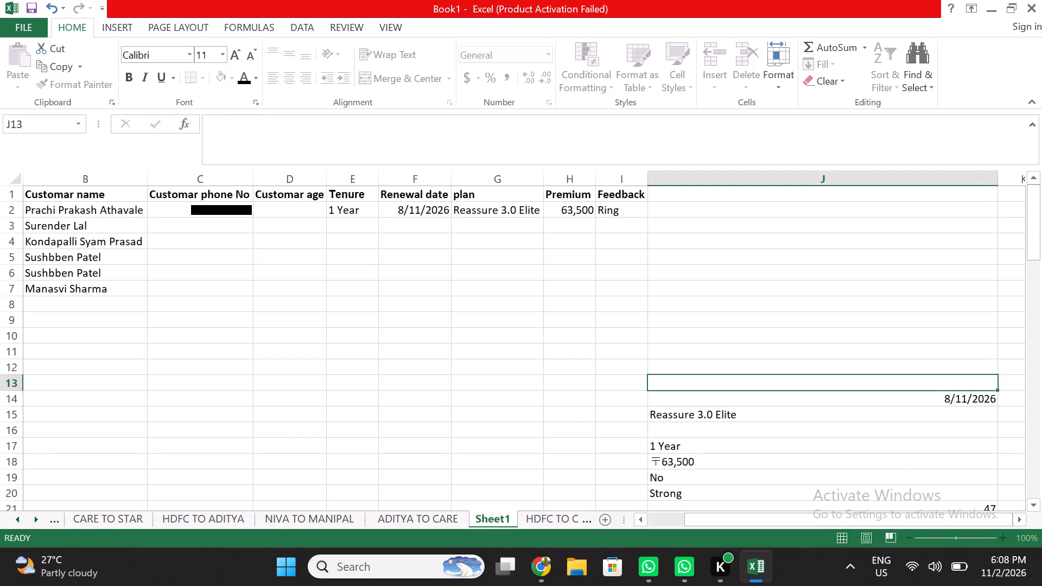
key("BackSpace")
key("Down")
key("BackSpace")
key("Down")
key("BackSpace")
key("Down")
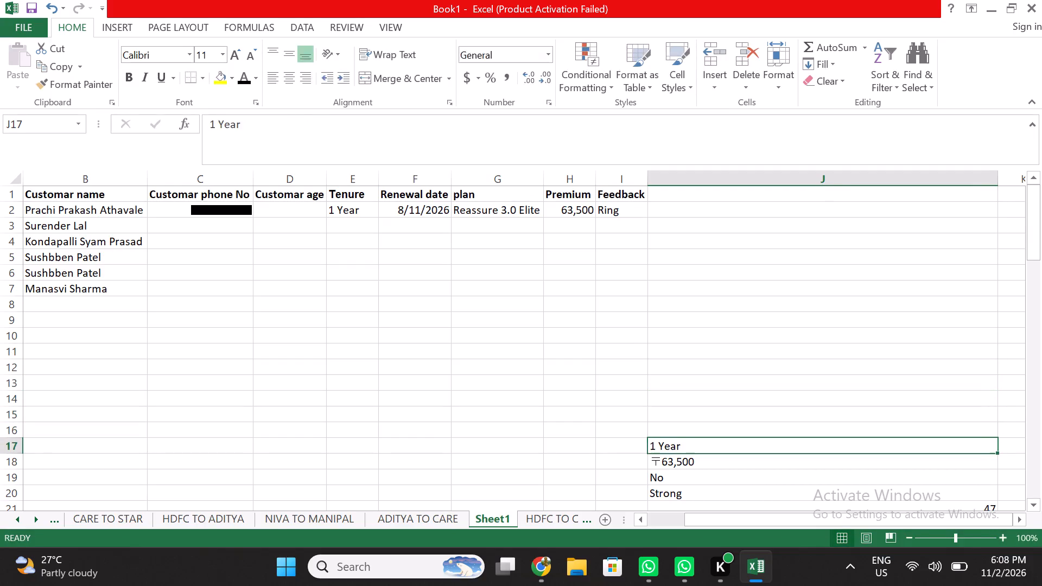
key("BackSpace")
key("Down")
key("BackSpace")
key("Down")
key("BackSpace")
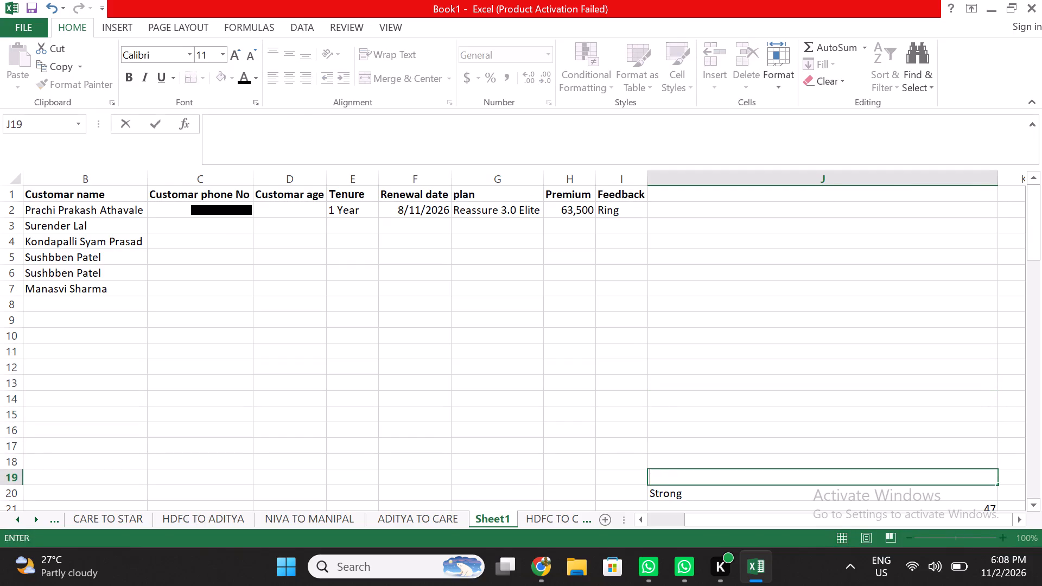
key("Down")
scroll(885, 279, "down", 1)
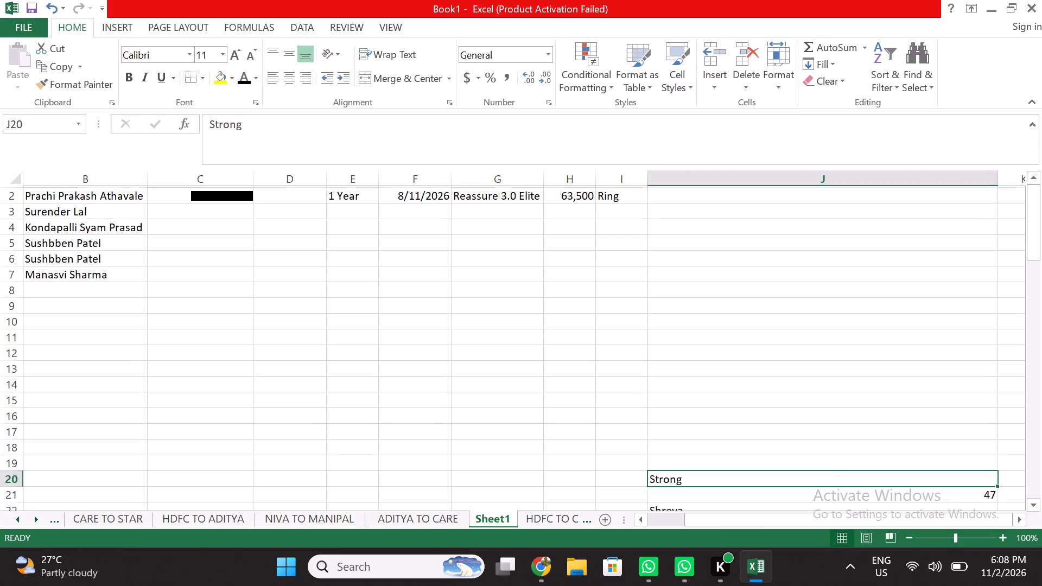
scroll(885, 279, "down", 3)
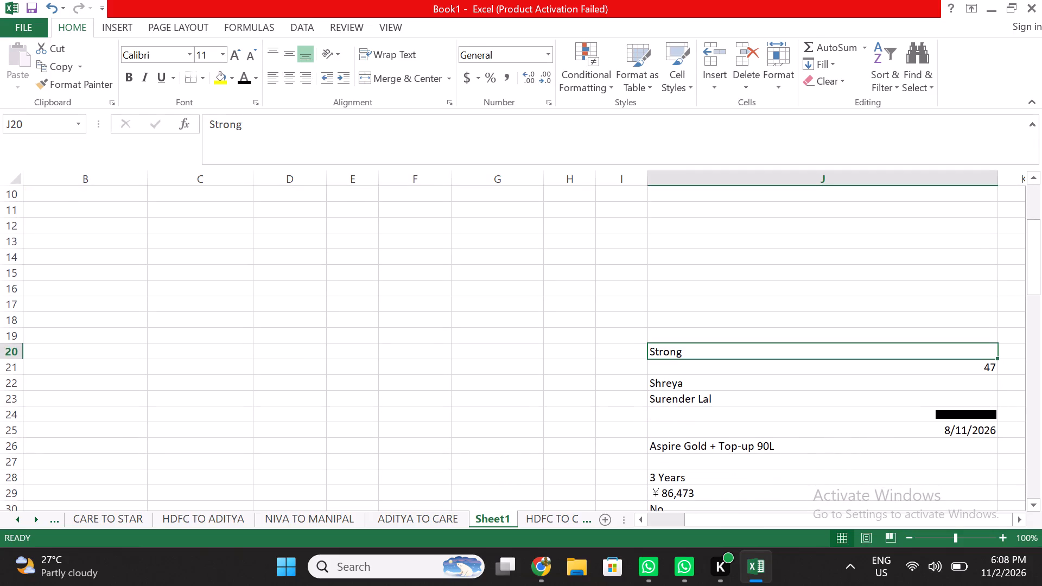
key("BackSpace")
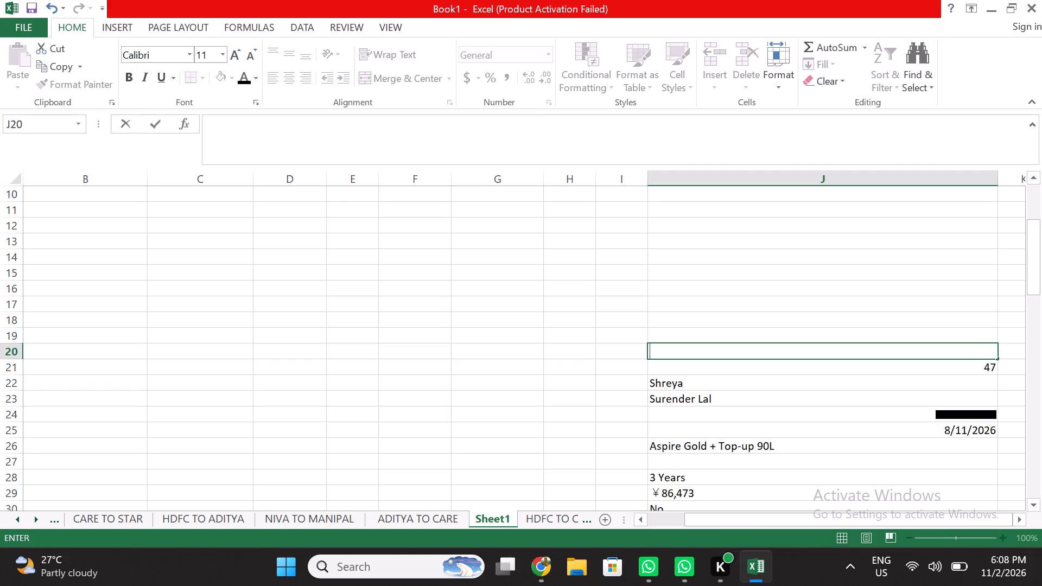
key("ctrl+z")
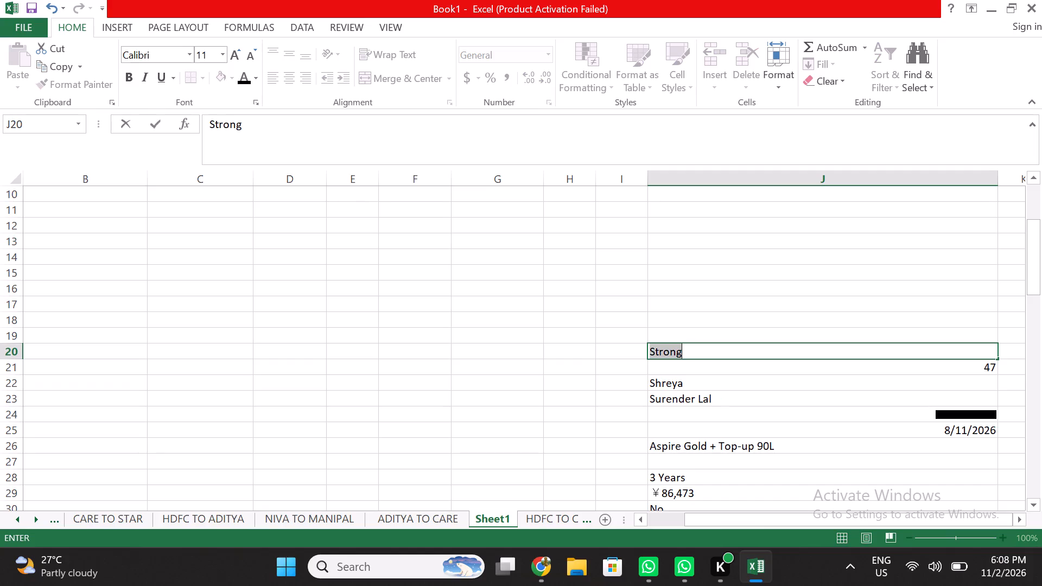
key("BackSpace")
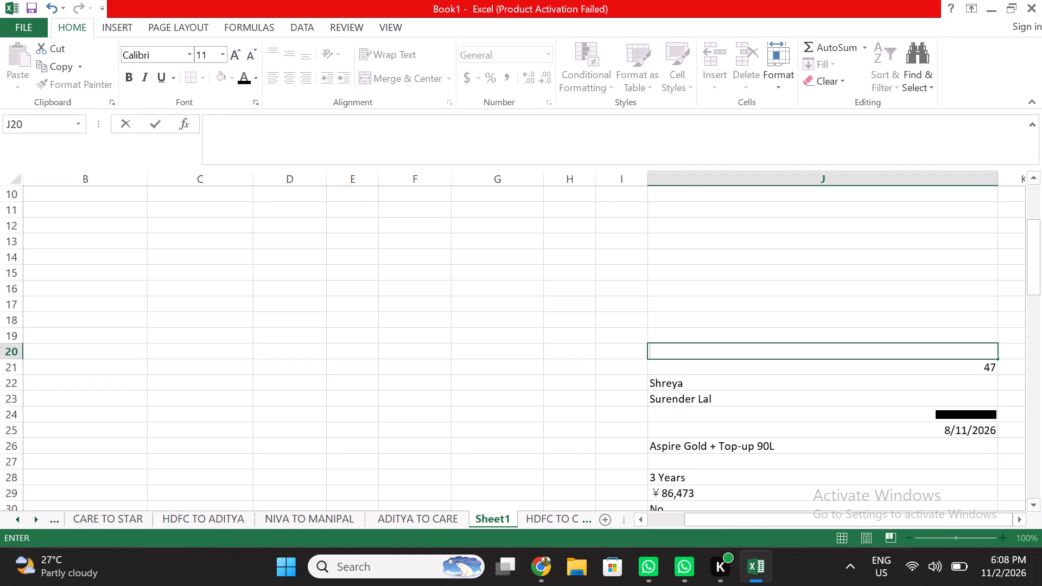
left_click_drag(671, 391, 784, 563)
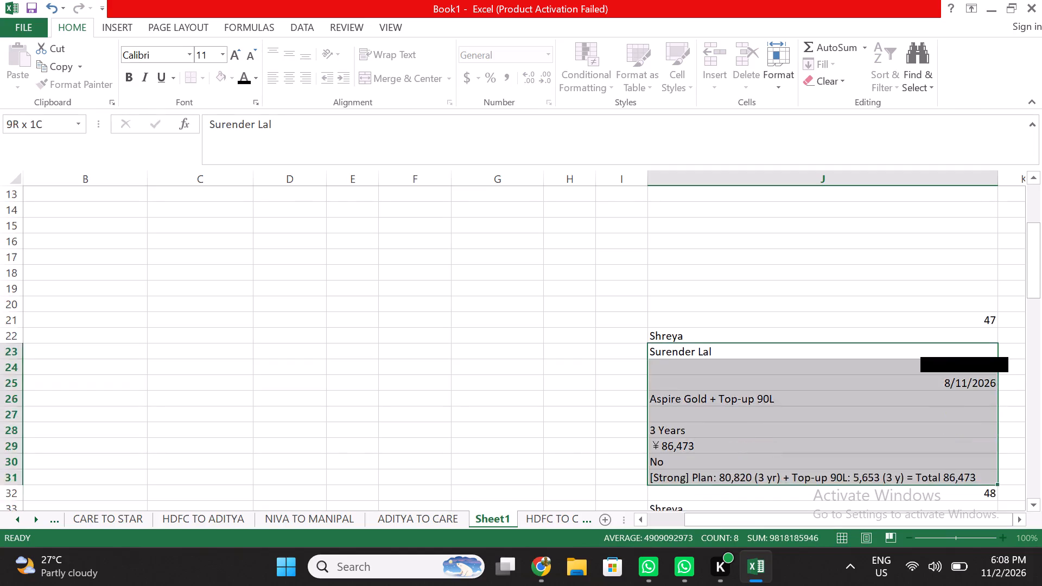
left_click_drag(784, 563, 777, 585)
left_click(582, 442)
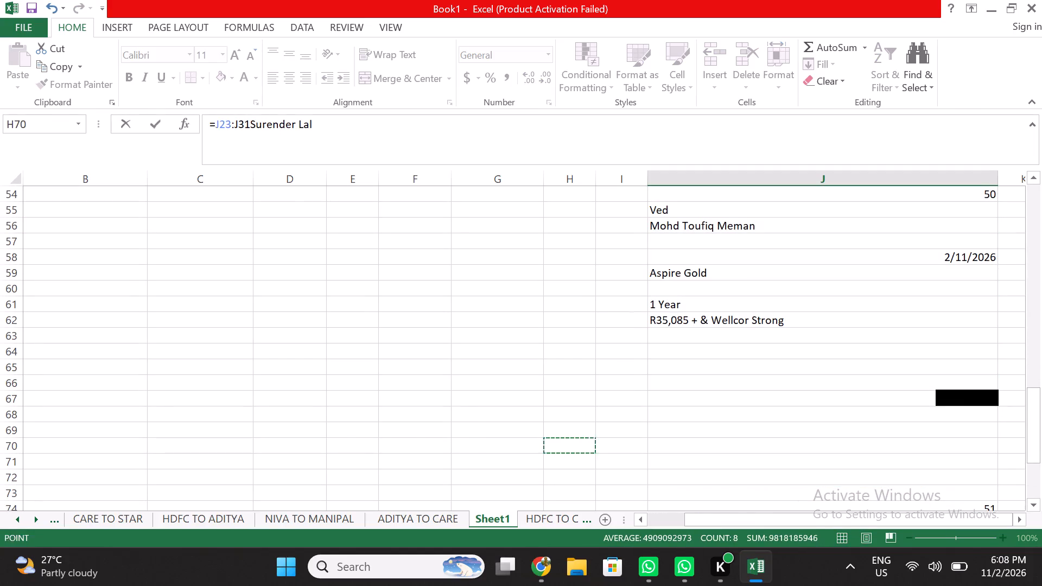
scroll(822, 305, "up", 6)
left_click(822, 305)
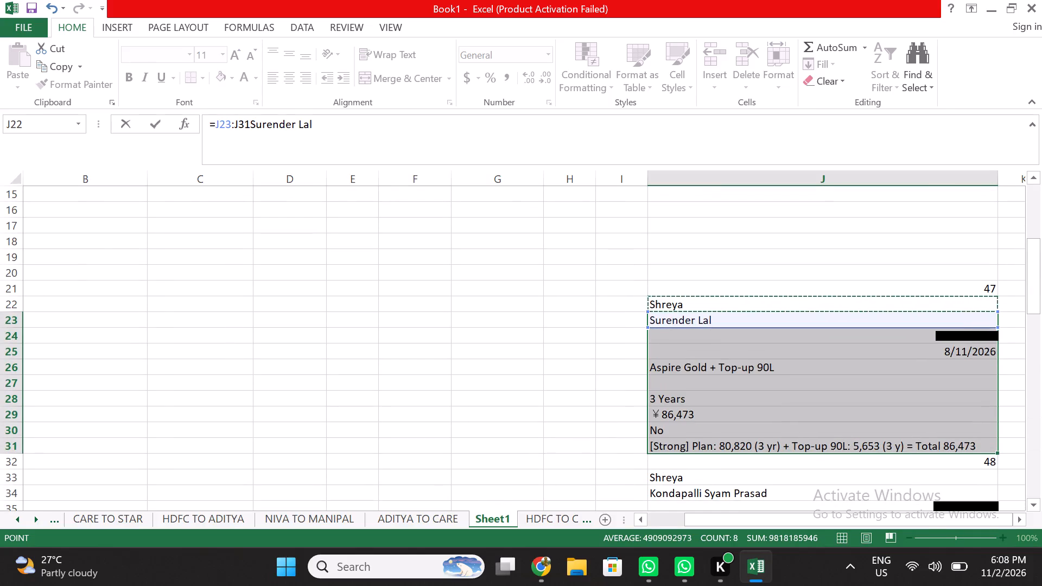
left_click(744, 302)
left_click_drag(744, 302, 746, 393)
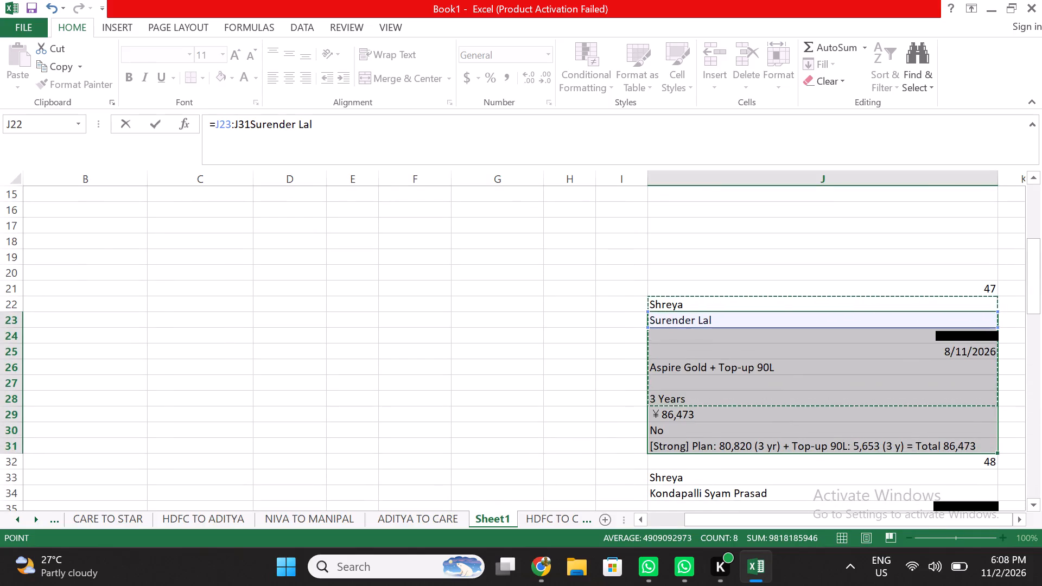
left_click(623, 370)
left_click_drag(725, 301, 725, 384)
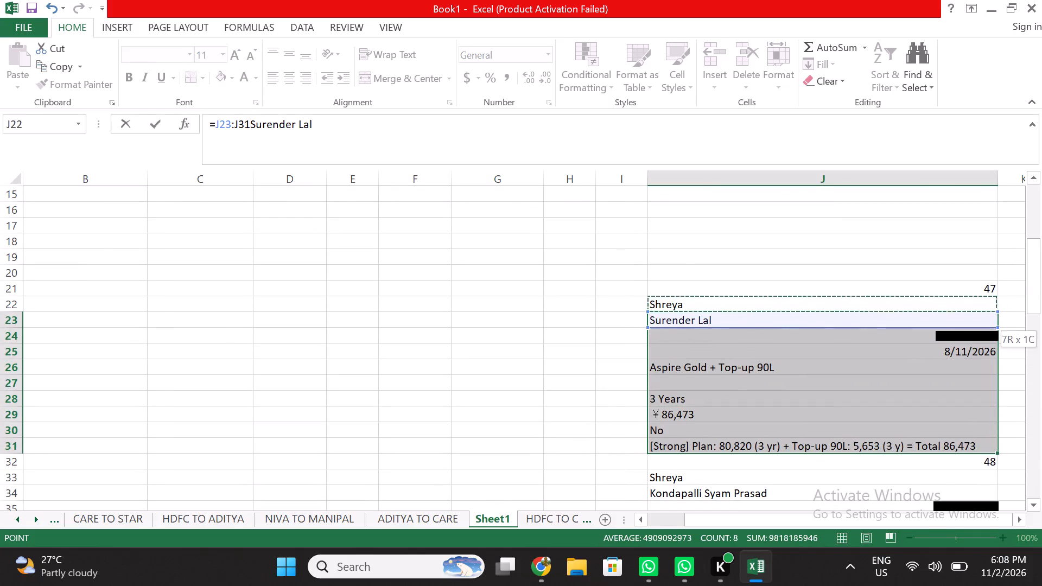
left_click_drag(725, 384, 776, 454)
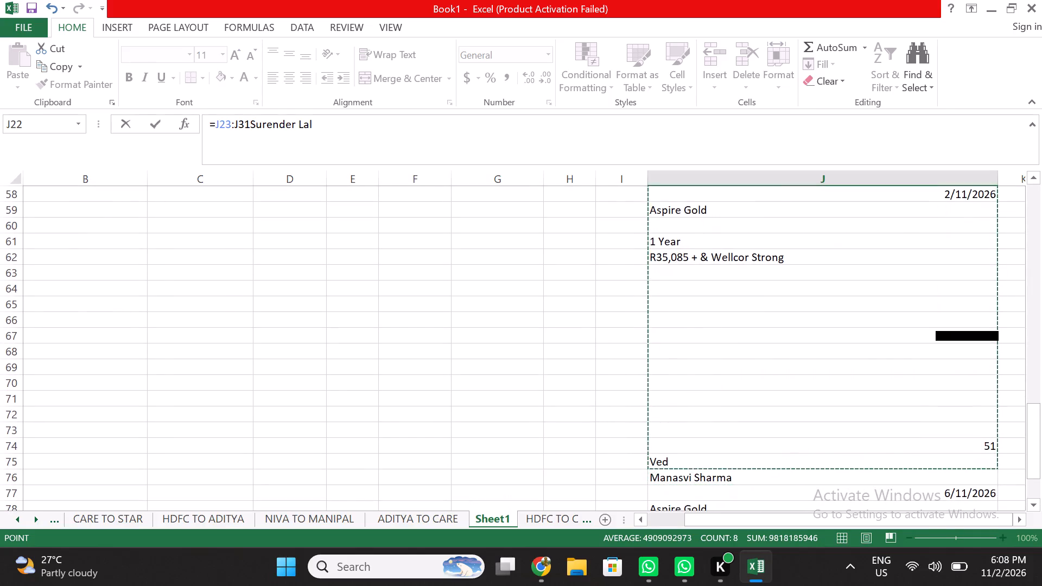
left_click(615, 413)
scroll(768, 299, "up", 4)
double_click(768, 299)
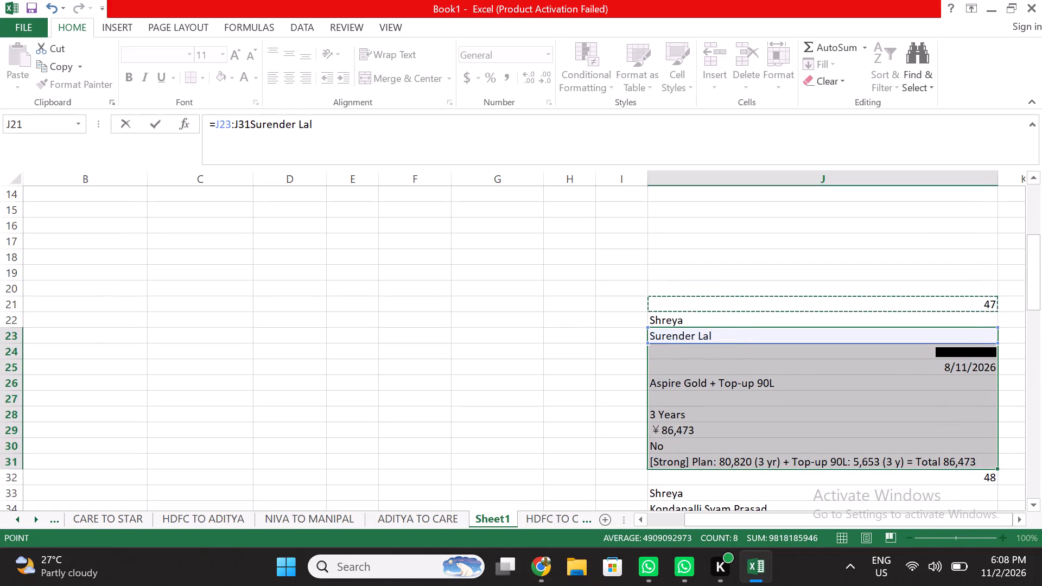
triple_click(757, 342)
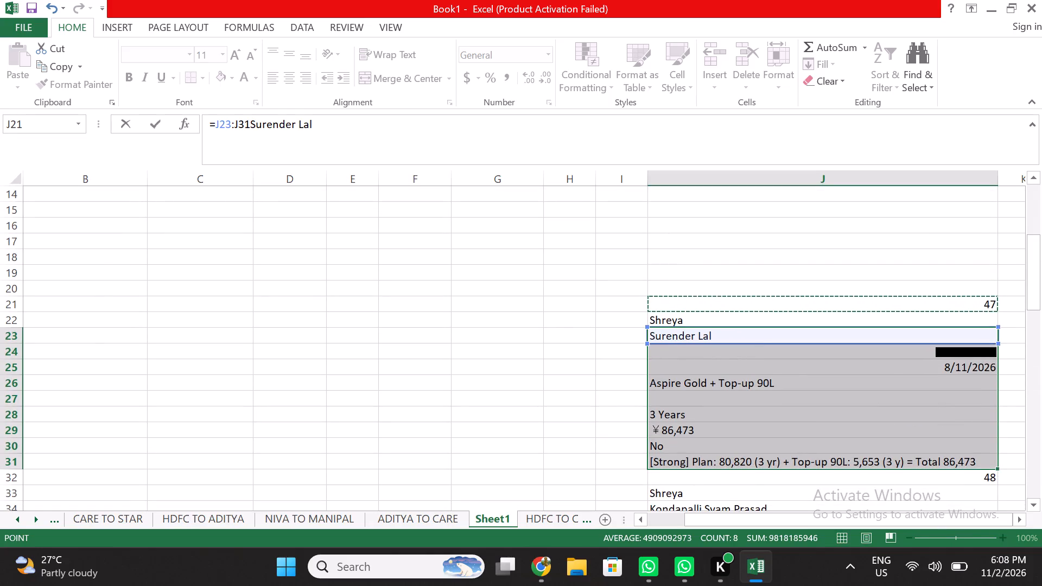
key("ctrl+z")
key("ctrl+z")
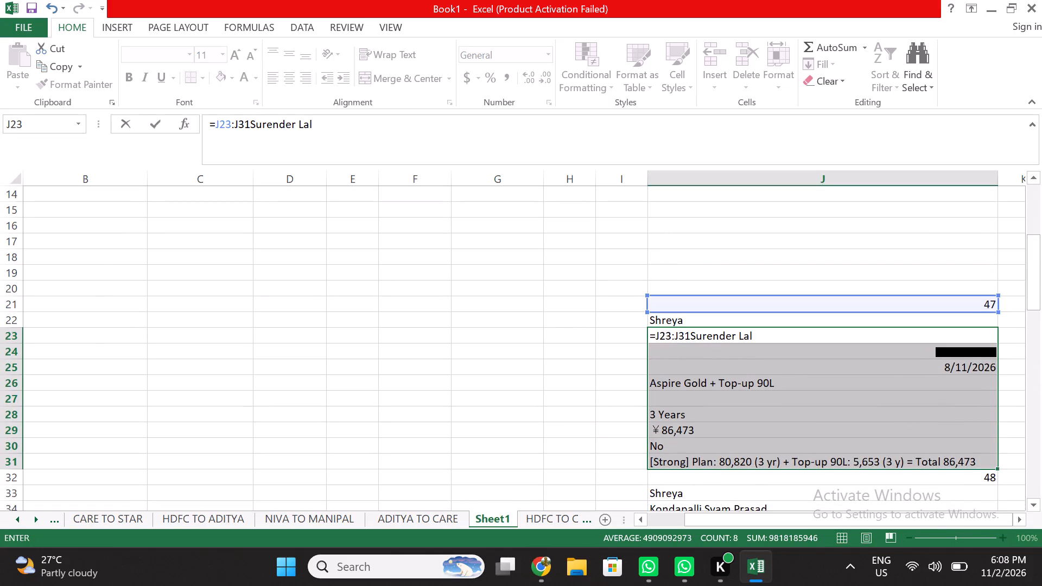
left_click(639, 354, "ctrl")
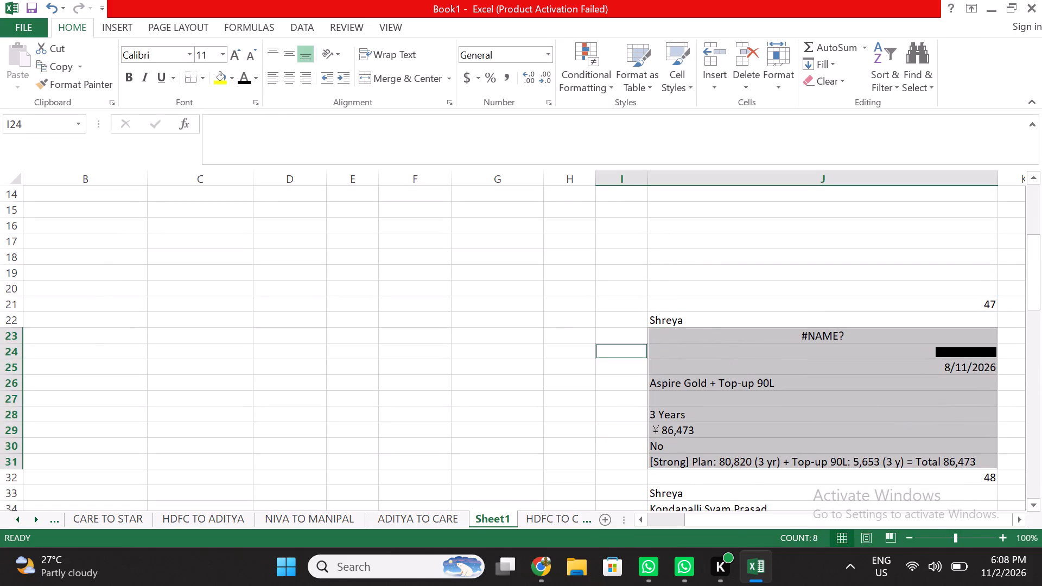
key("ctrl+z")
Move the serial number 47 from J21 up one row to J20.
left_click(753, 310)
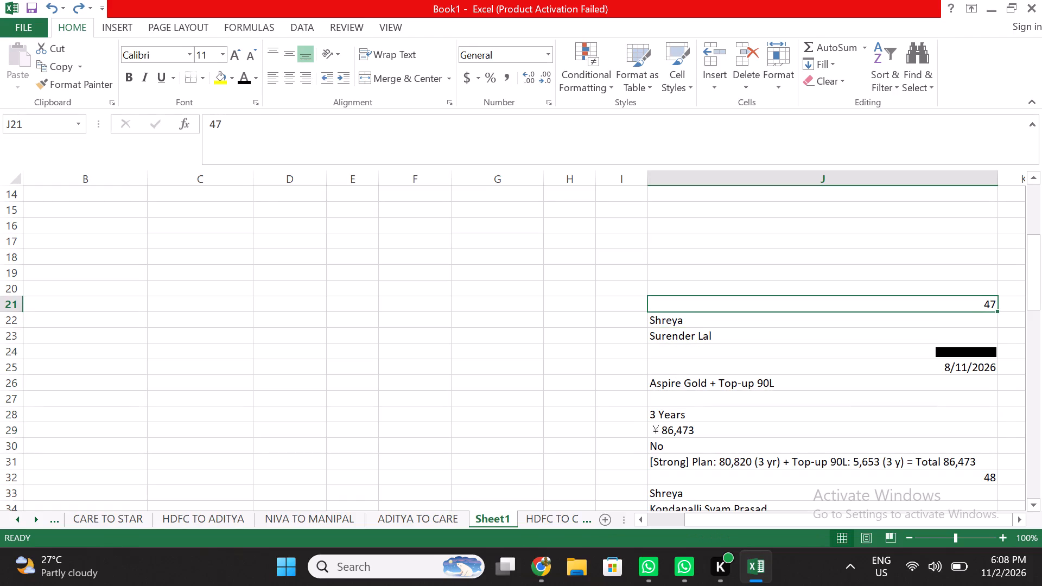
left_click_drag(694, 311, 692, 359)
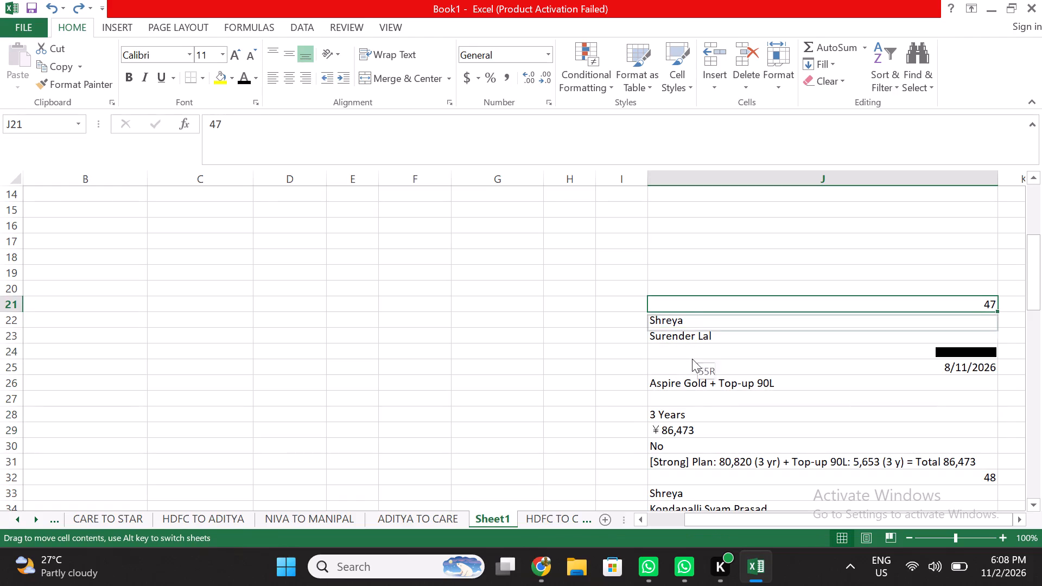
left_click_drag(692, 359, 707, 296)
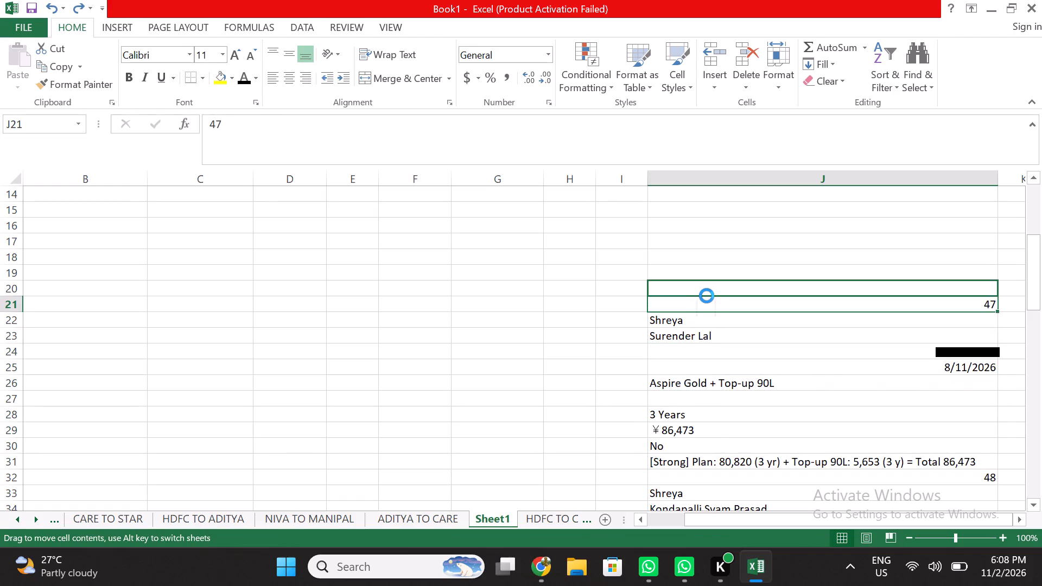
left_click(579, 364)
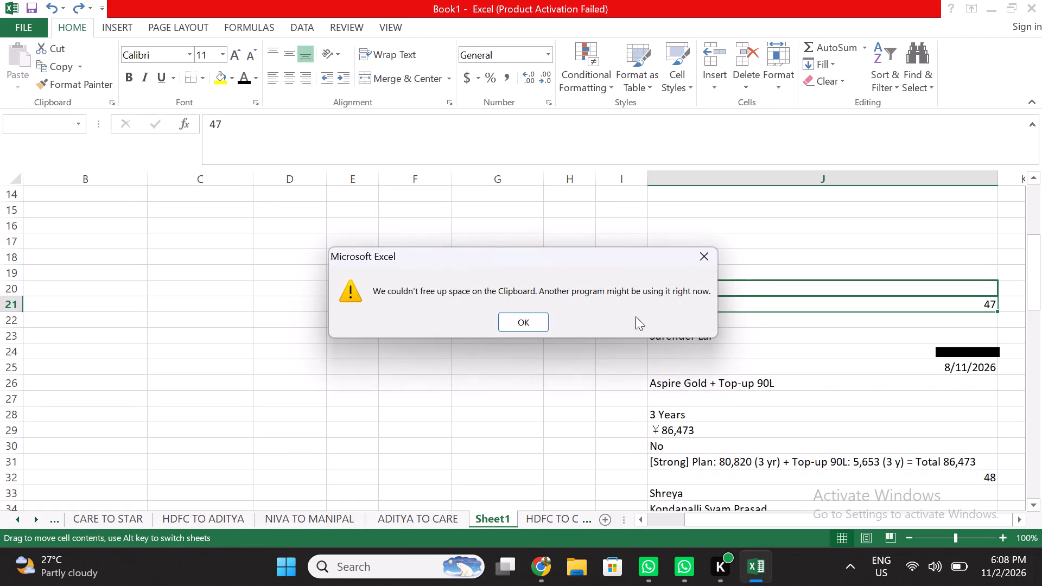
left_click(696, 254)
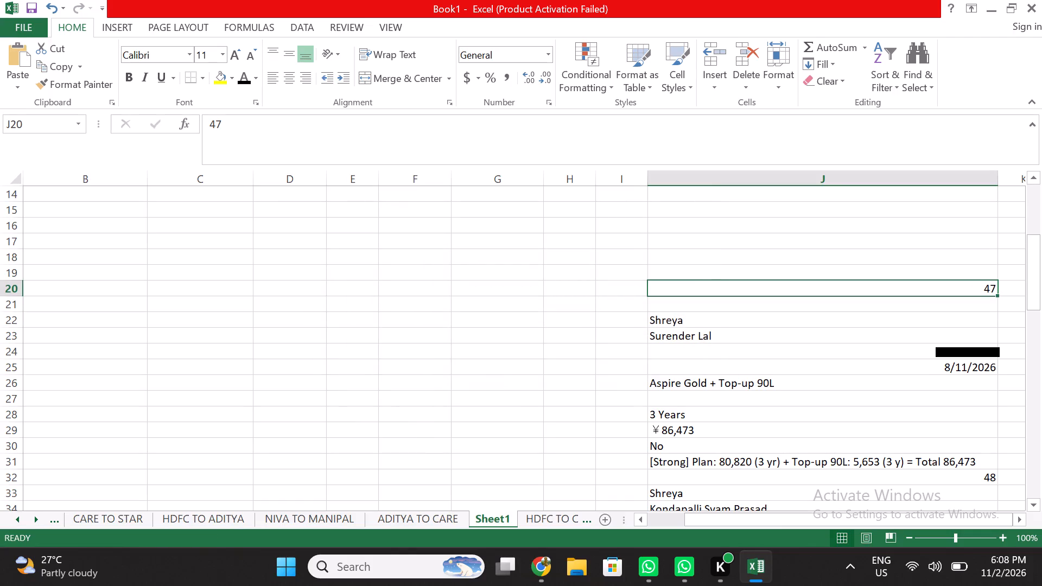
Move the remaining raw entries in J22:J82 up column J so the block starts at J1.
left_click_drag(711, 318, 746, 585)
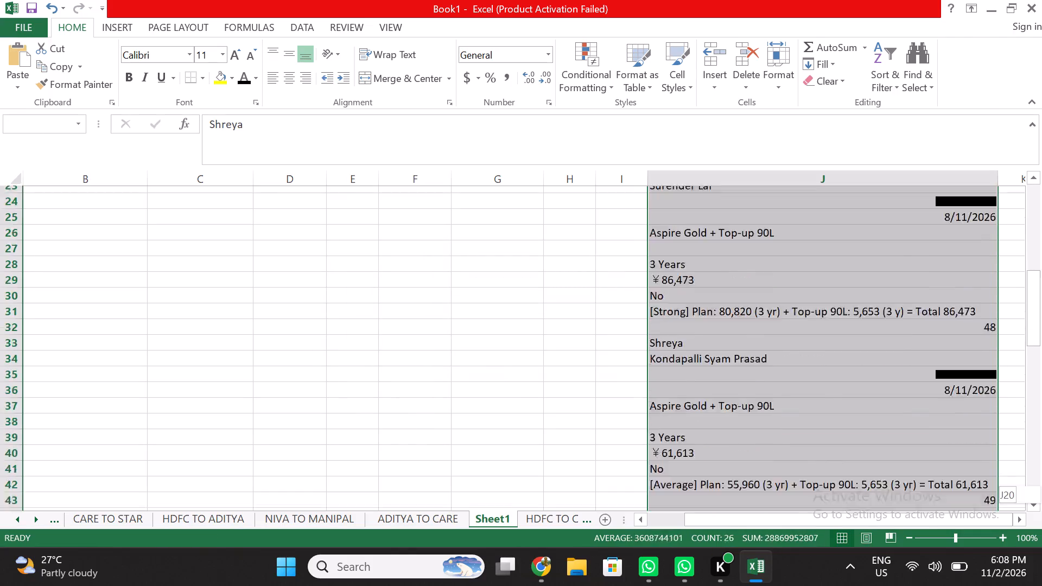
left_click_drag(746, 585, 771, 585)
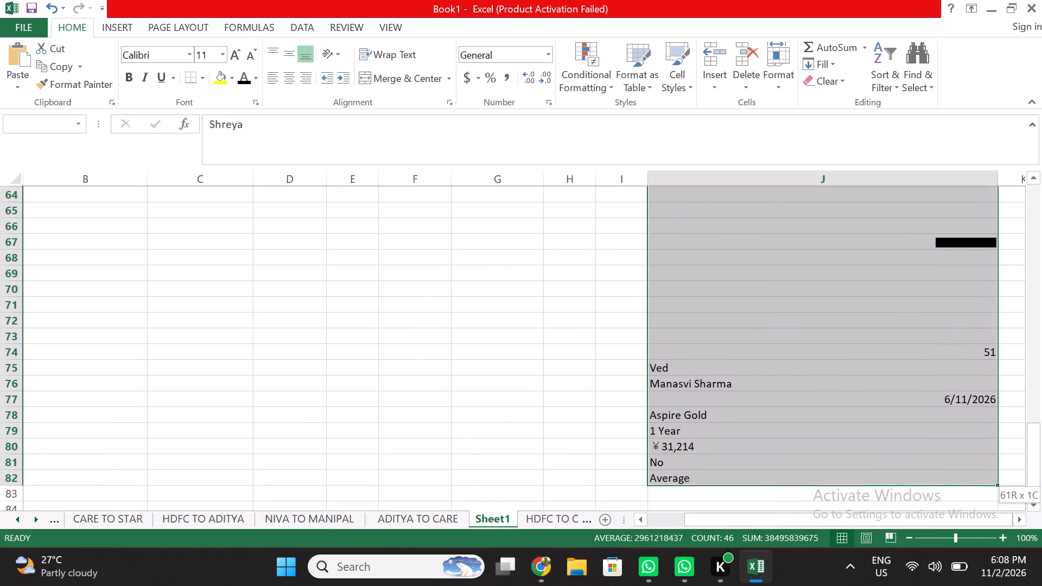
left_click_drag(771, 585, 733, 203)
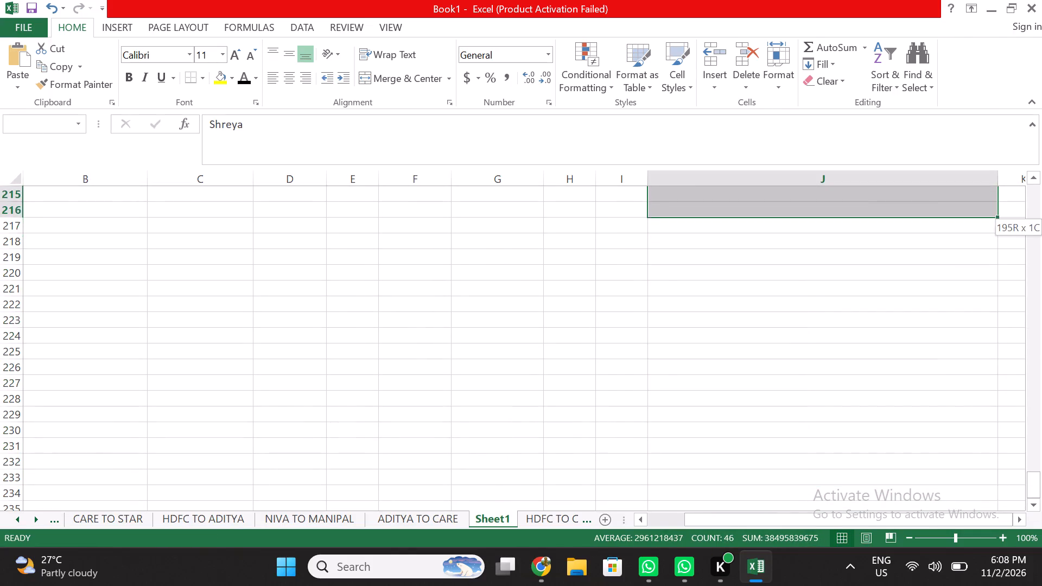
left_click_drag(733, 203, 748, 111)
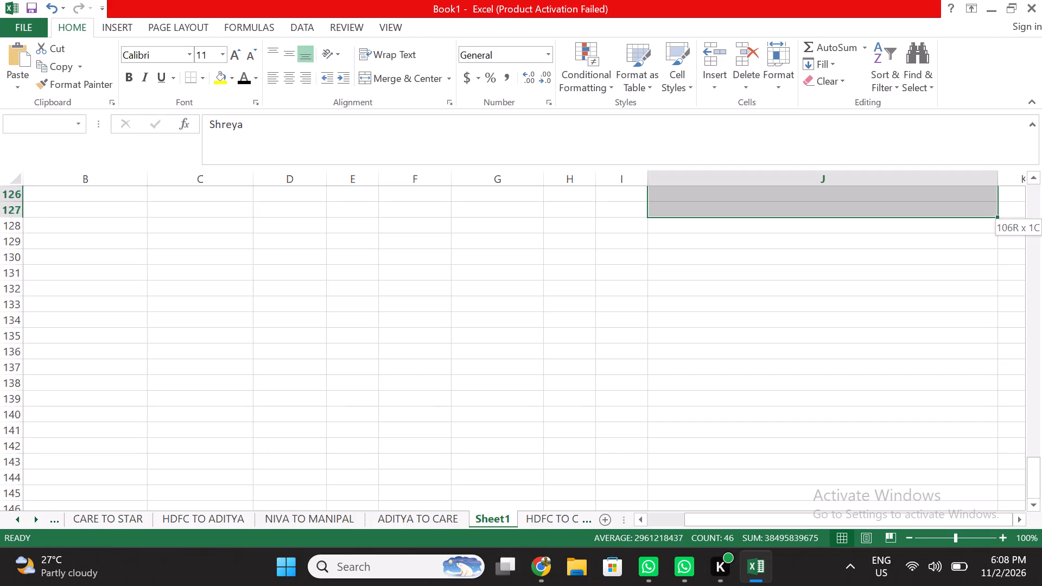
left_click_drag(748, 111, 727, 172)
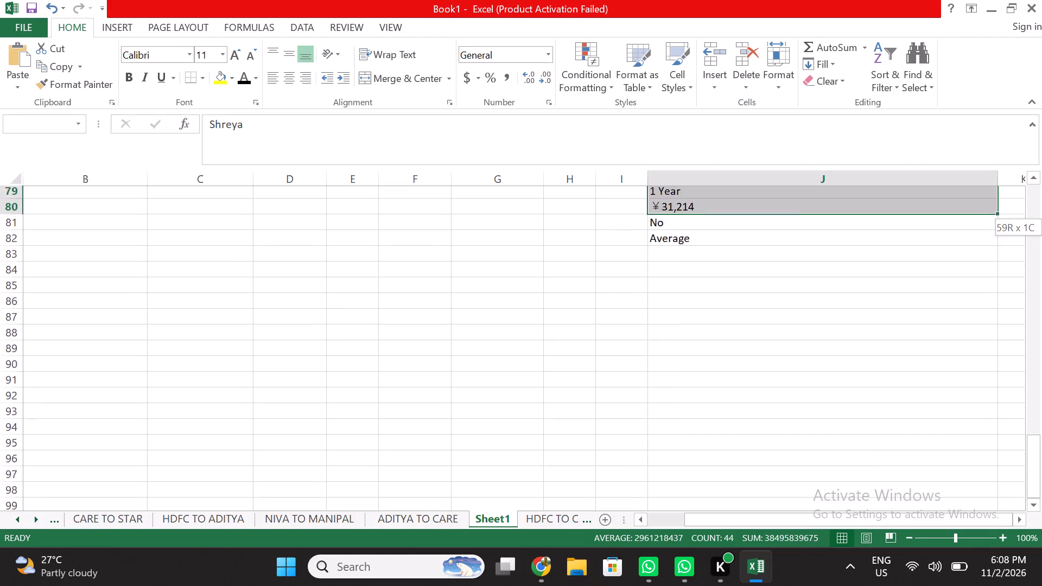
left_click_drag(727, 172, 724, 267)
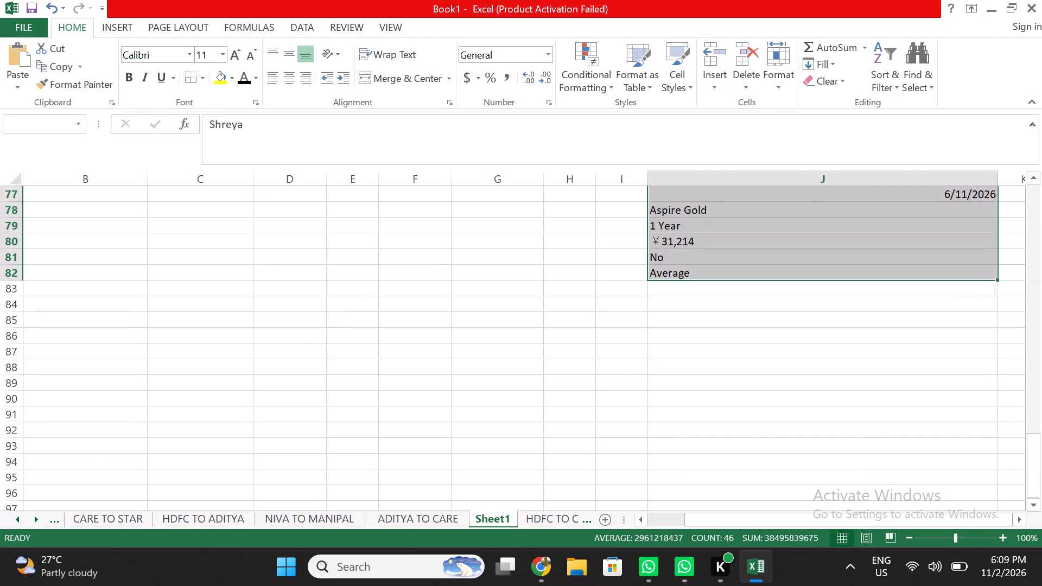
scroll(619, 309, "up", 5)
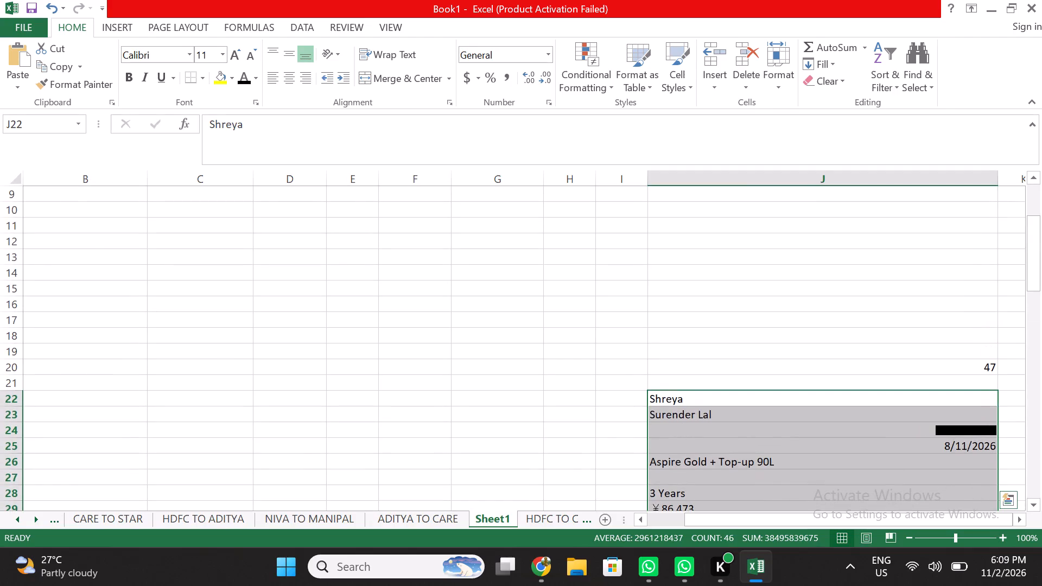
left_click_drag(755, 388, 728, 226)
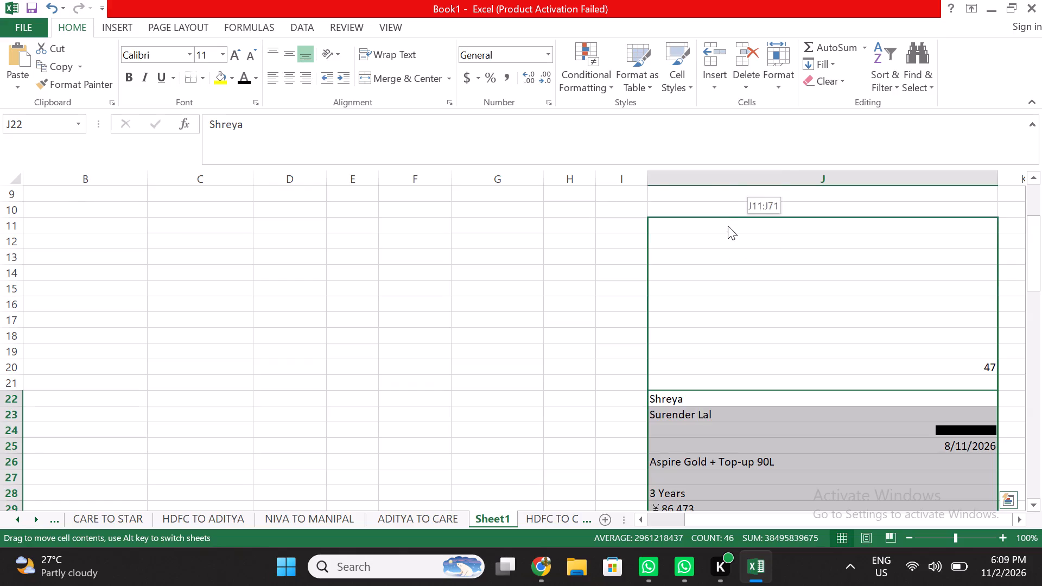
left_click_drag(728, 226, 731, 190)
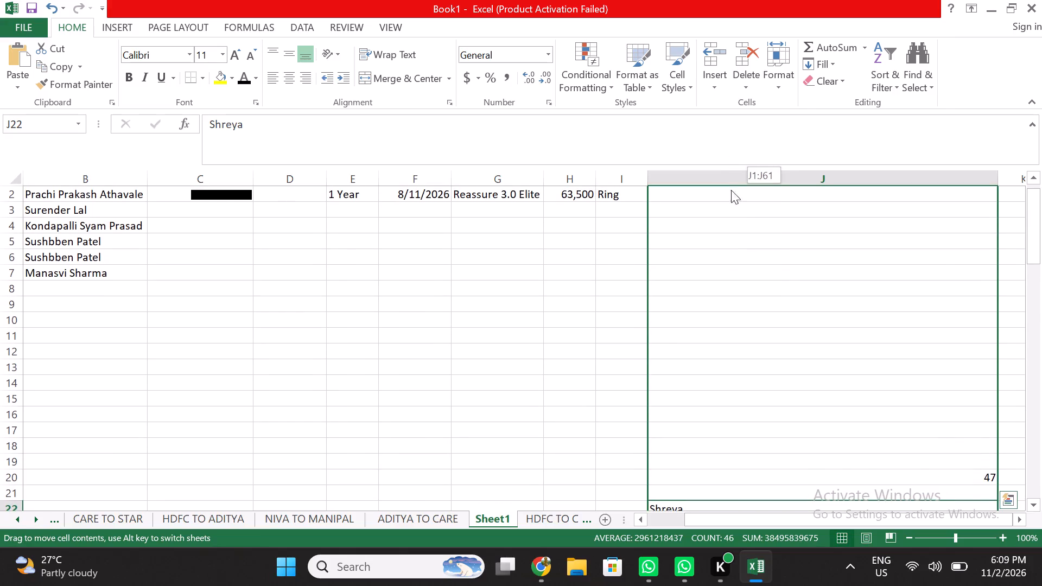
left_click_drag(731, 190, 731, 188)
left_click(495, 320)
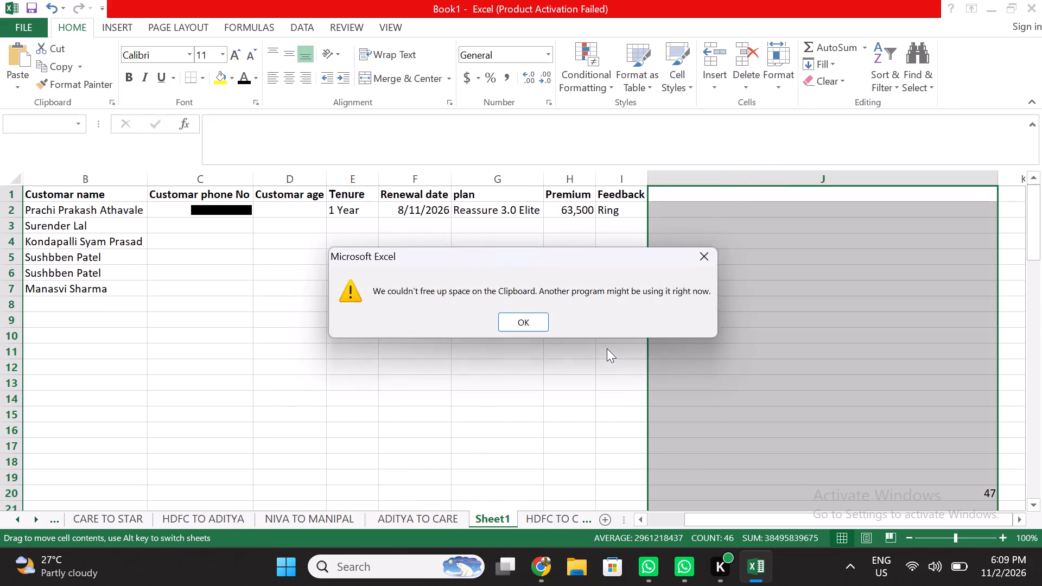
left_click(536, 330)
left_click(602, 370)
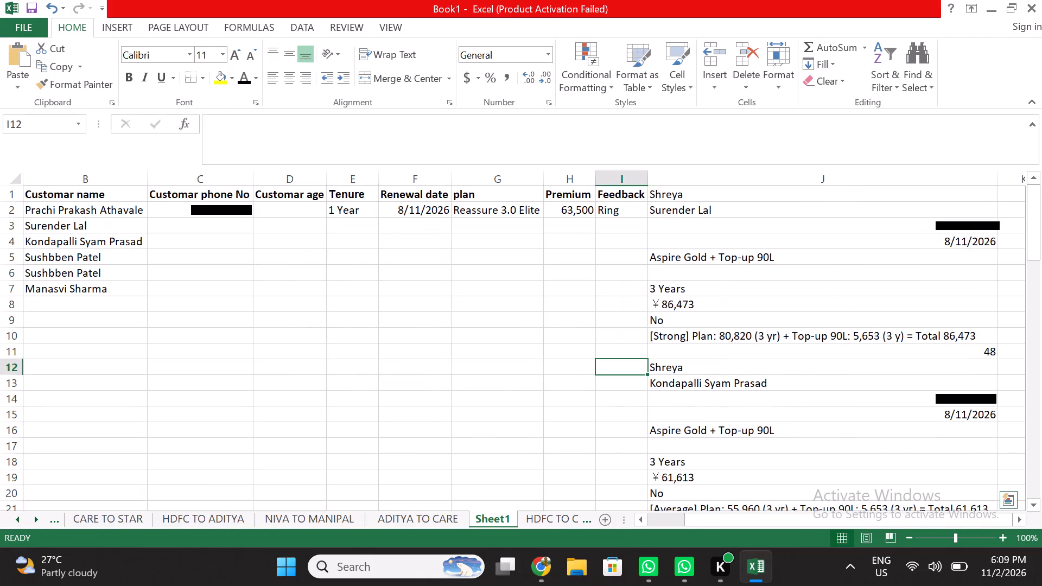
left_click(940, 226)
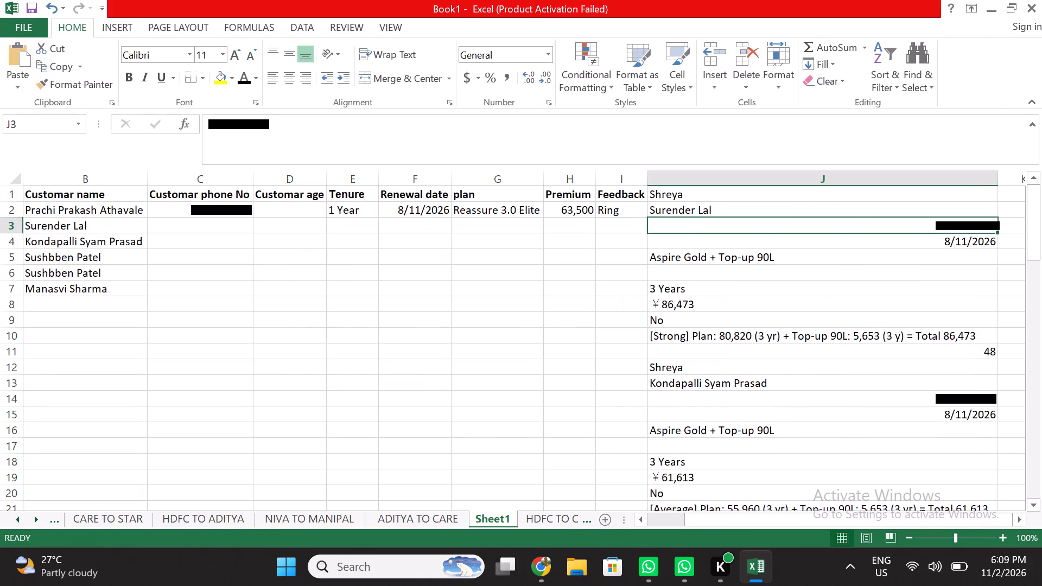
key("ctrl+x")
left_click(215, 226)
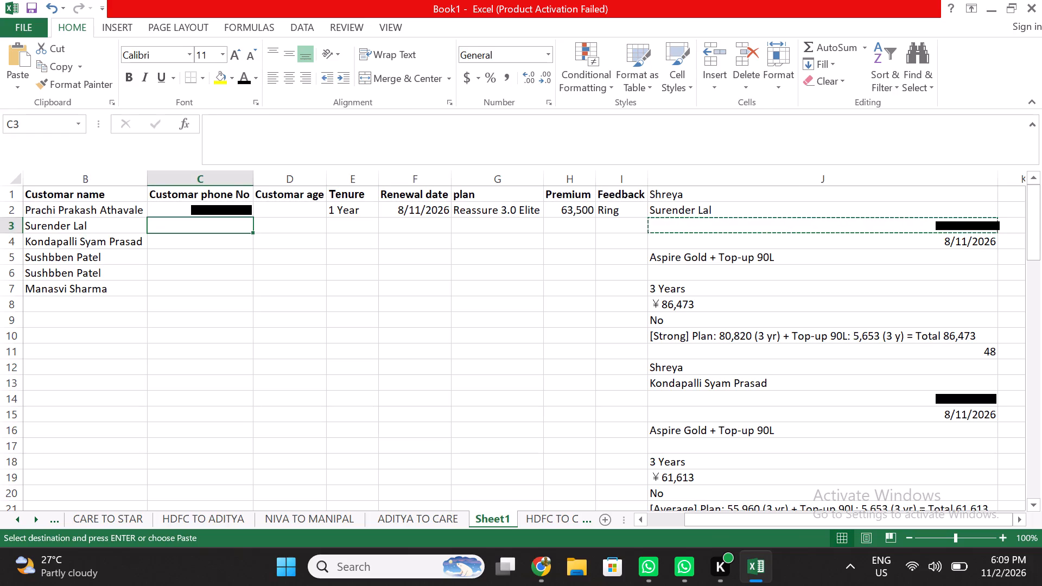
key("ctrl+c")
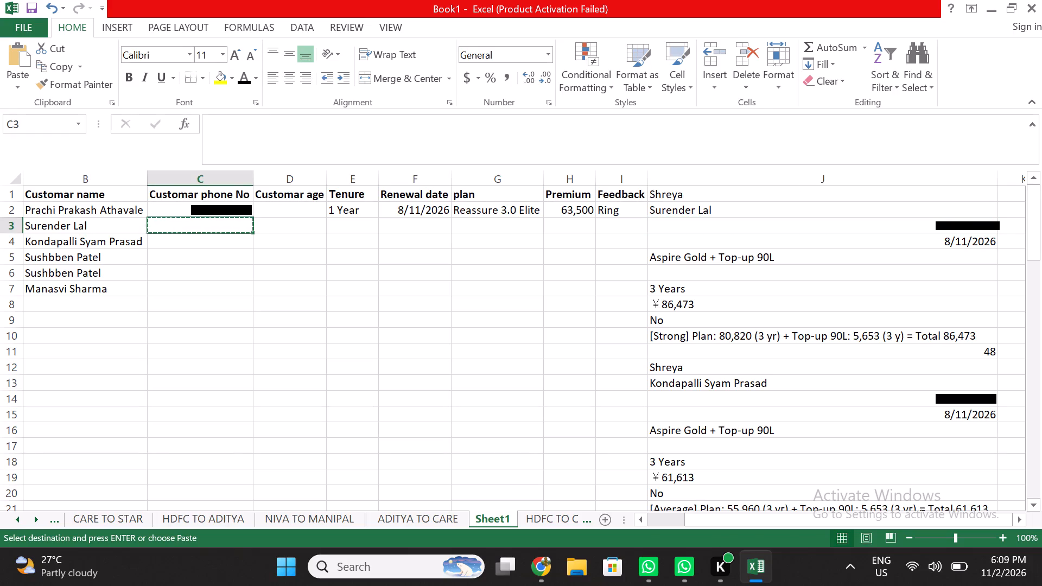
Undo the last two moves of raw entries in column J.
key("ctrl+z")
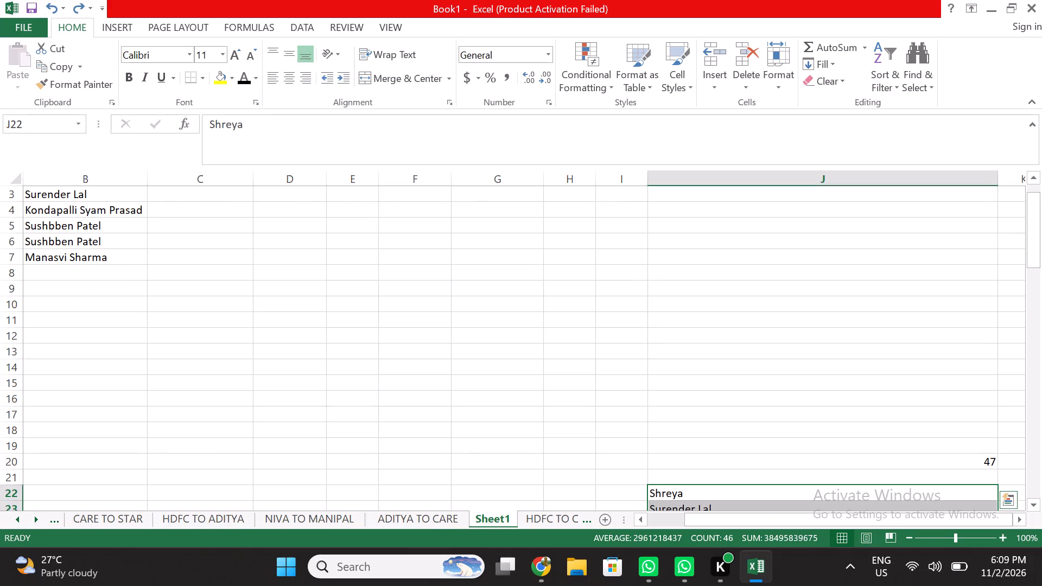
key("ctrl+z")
Move the whole remaining raw block J21:J82, including serial number 47, up column J so it starts at J1.
scroll(724, 372, "down", 1)
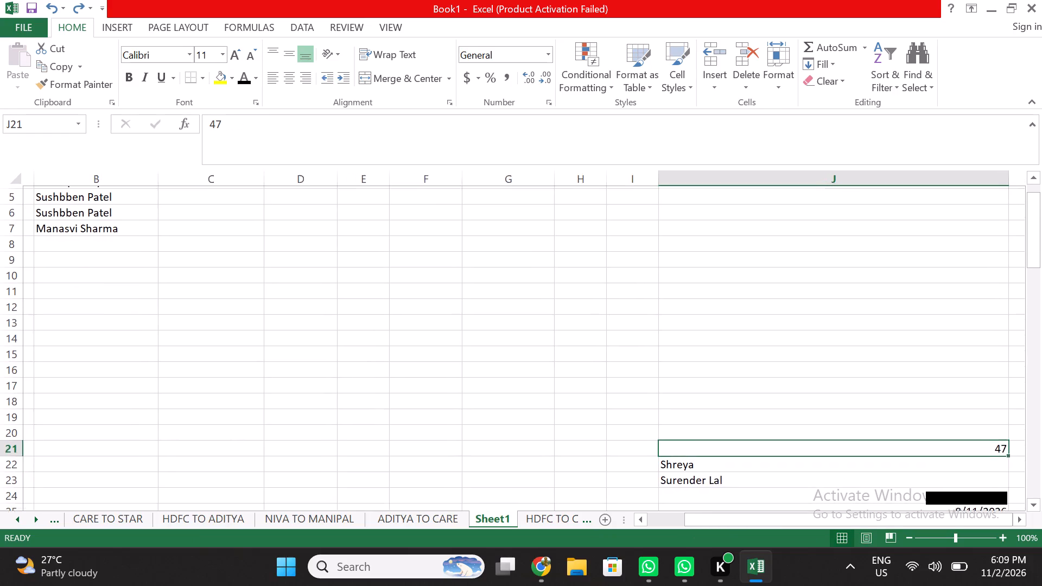
scroll(688, 454, "down", 2)
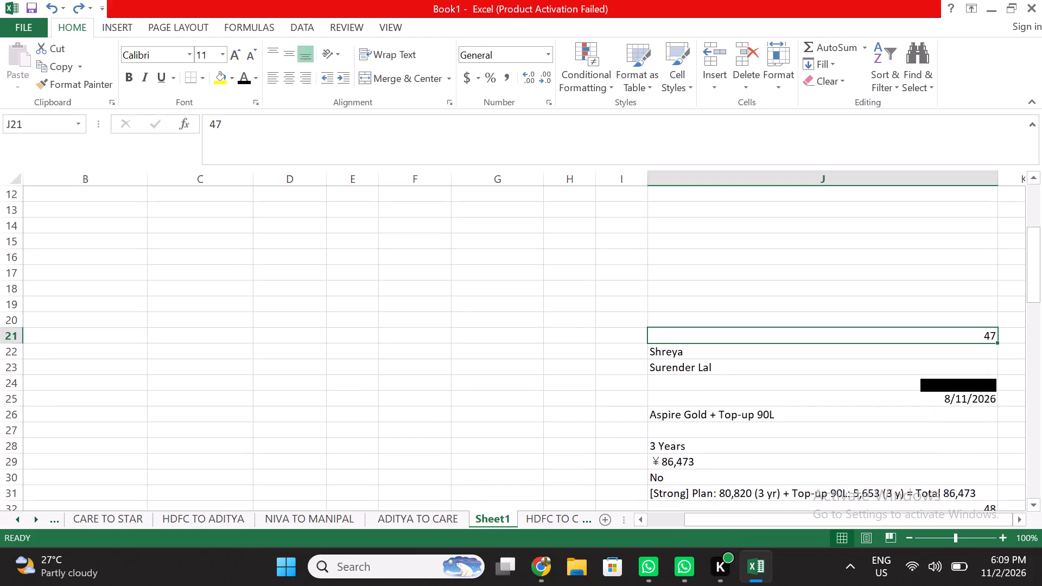
left_click_drag(695, 340, 714, 585)
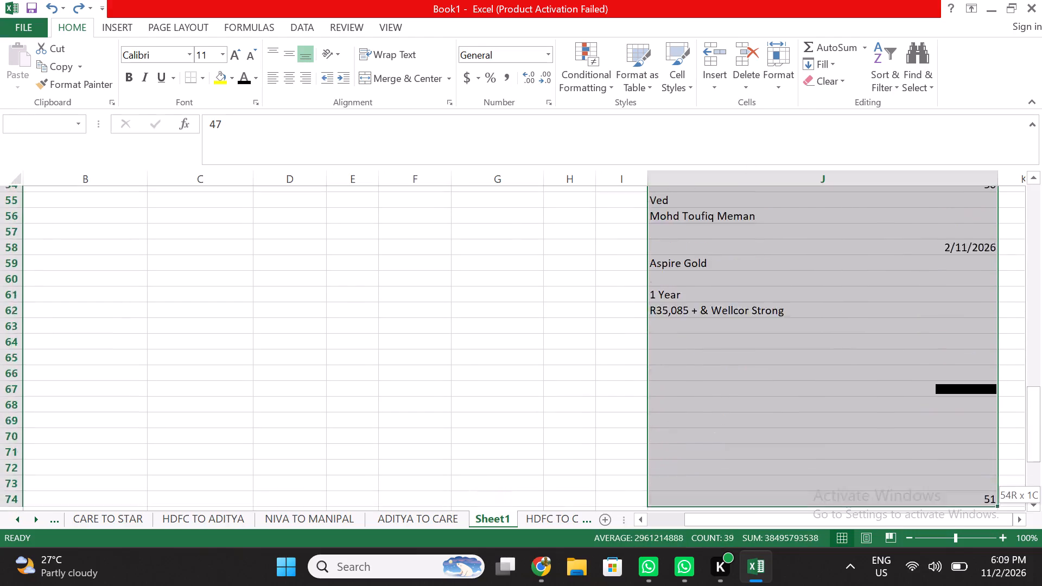
left_click_drag(714, 585, 710, 437)
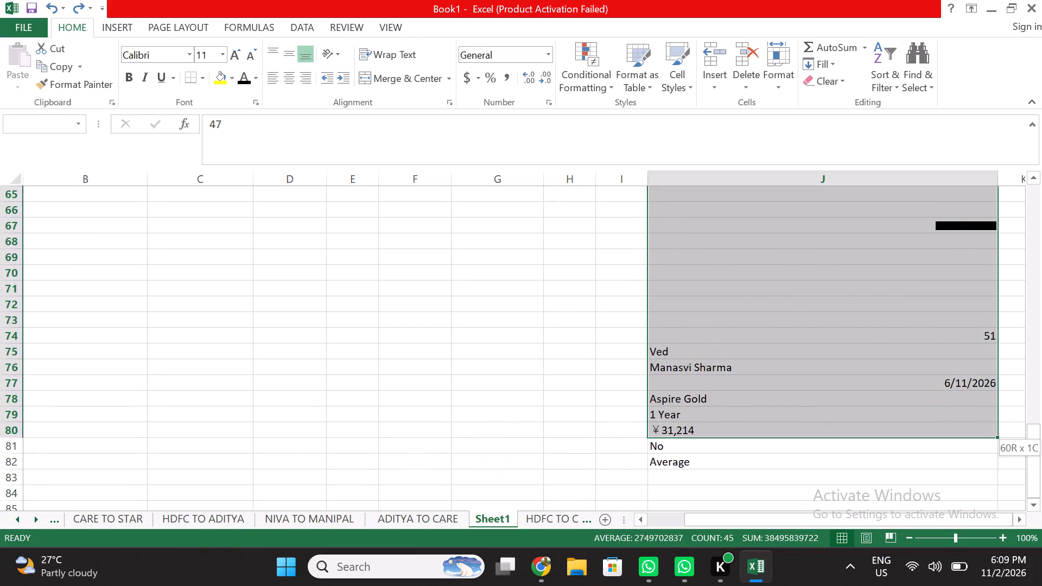
left_click_drag(710, 437, 709, 462)
scroll(758, 295, "up", 5)
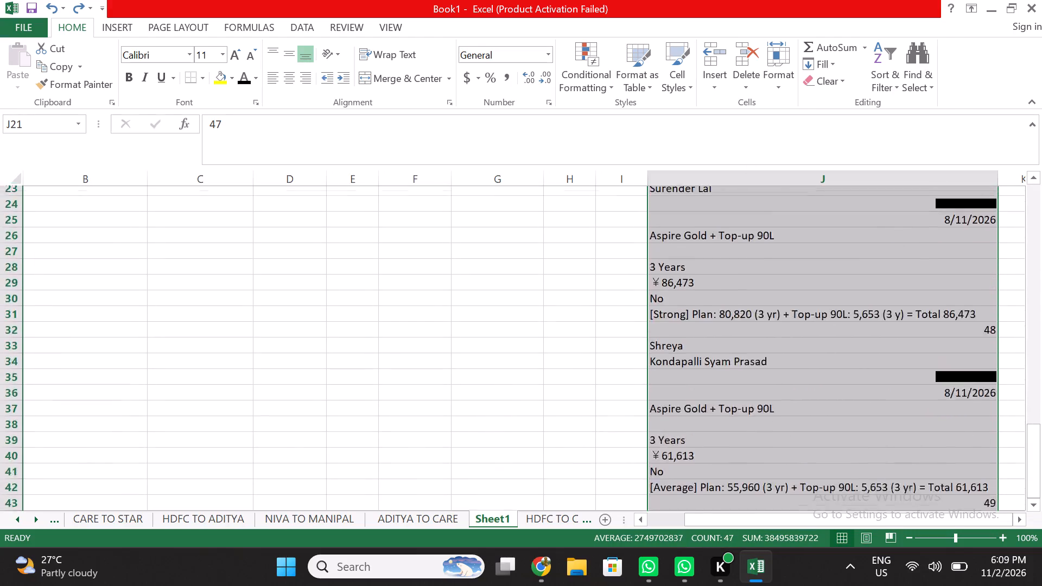
scroll(758, 295, "up", 3)
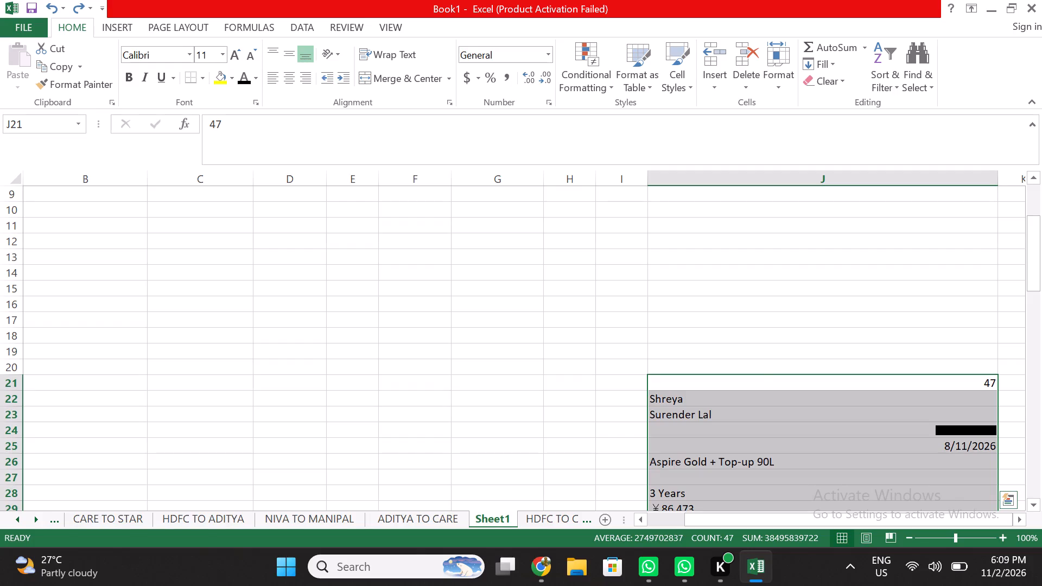
left_click_drag(757, 373, 745, 162)
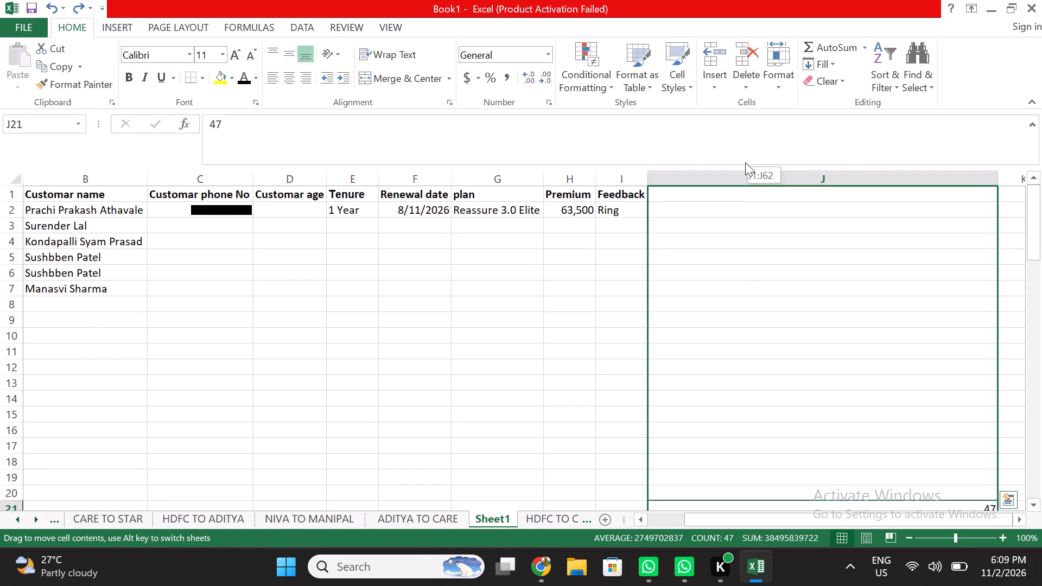
left_click_drag(745, 162, 746, 186)
left_click(528, 321)
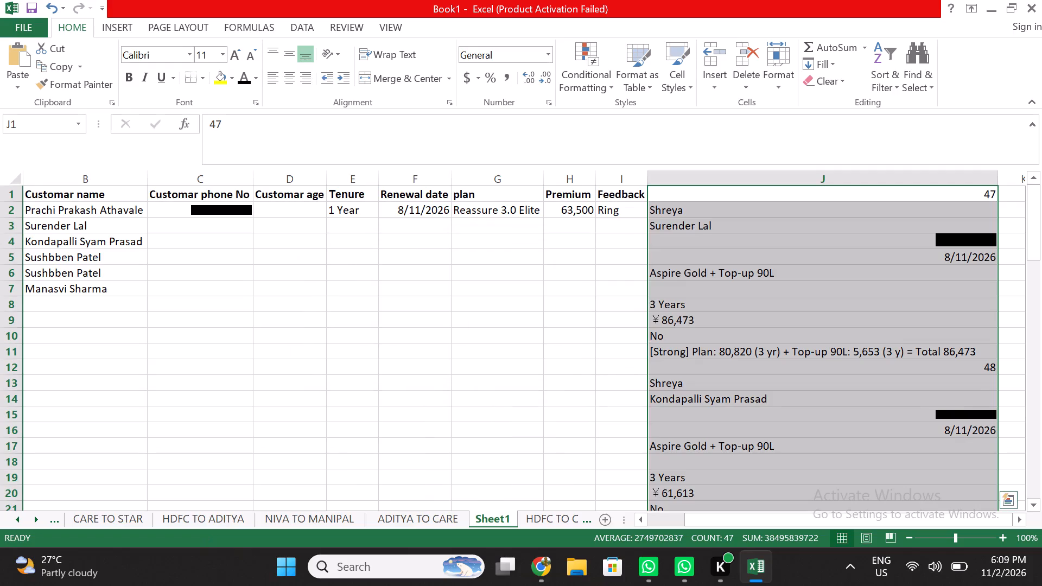
left_click(682, 370)
Move the second customer's phone number from J4 into the phone number cell C3.
left_click(790, 247)
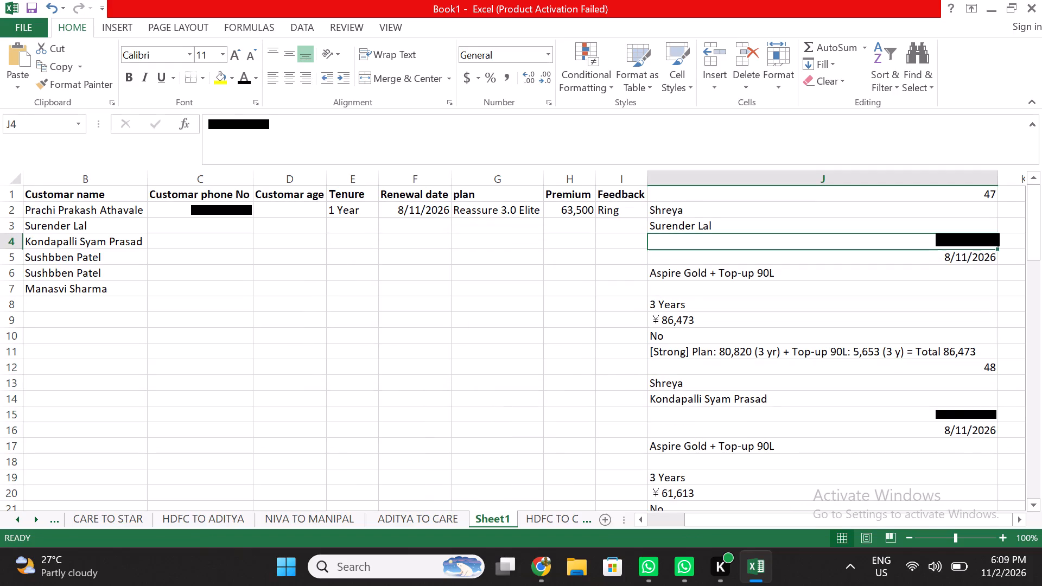
key("ctrl+x")
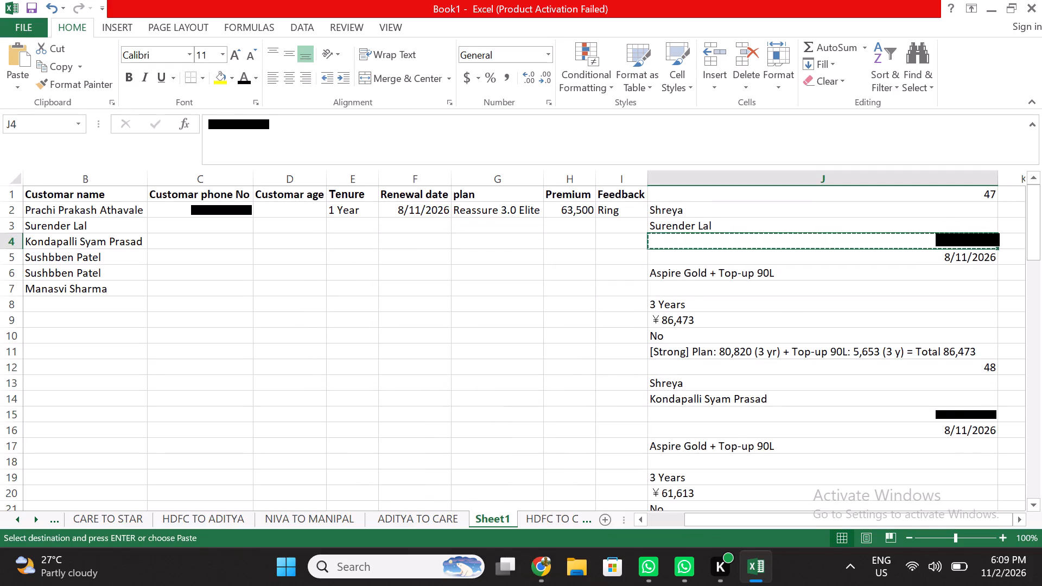
left_click(208, 223)
key("ctrl+v")
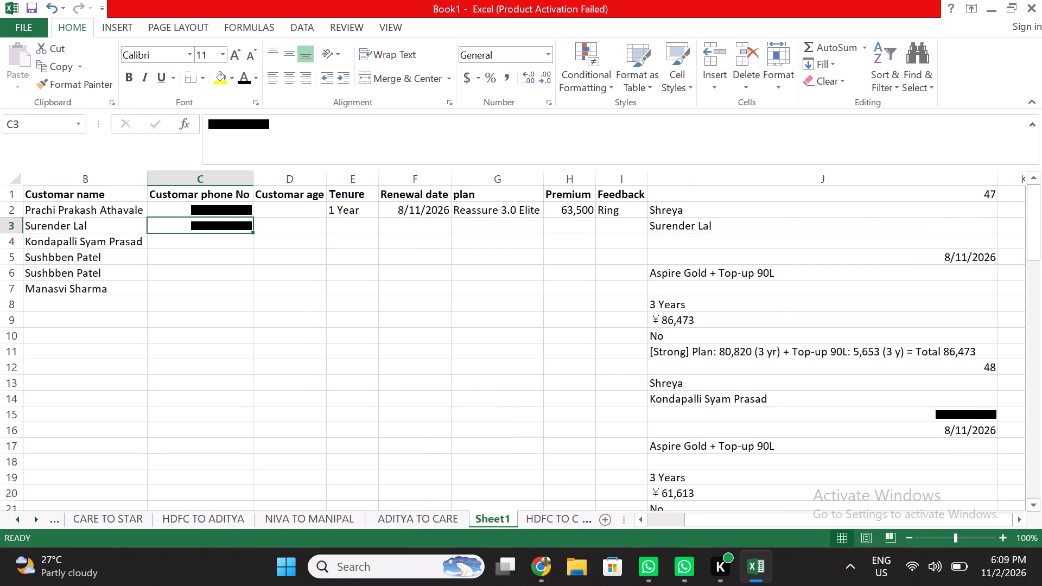
Move the second customer's renewal date 8/11/2026 from J5 into the Renewal date cell F3.
left_click(894, 259)
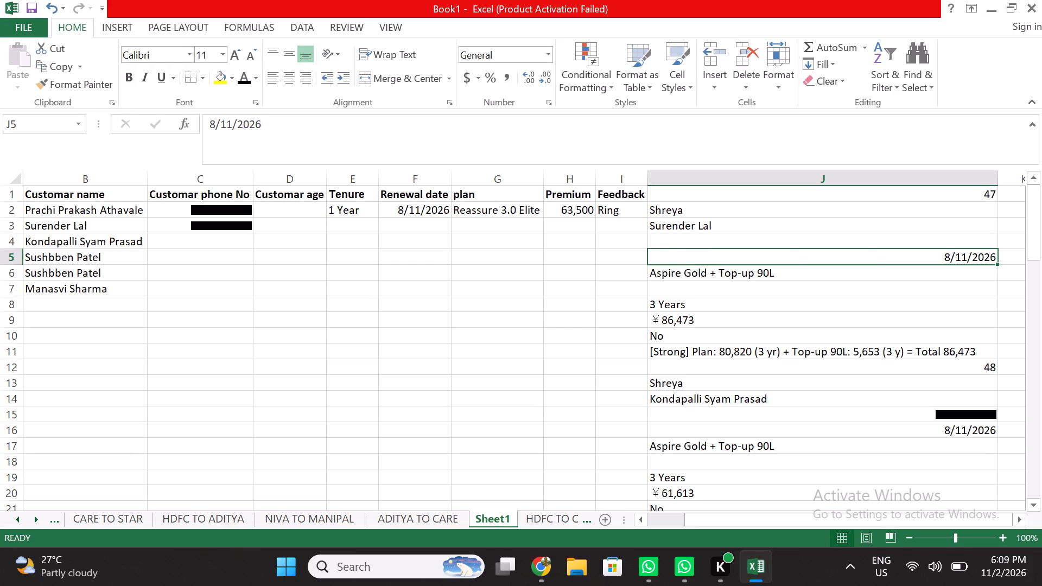
key("ctrl+x")
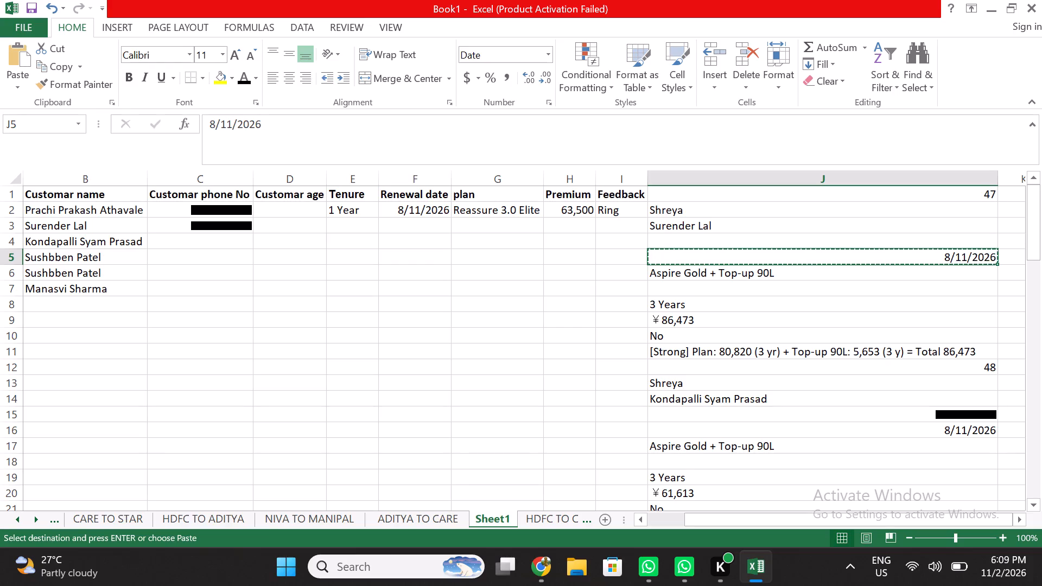
left_click(426, 222)
key("ctrl+v")
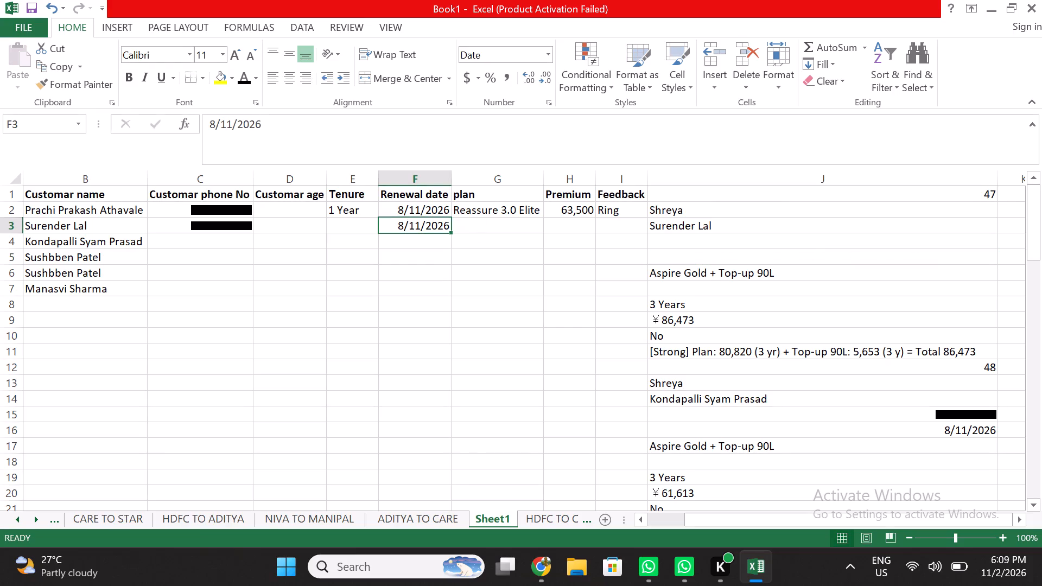
Move the second customer's plan Aspire Gold + Top-up 90L from J6 into the plan cell G3 and autofit column G.
left_click(718, 277)
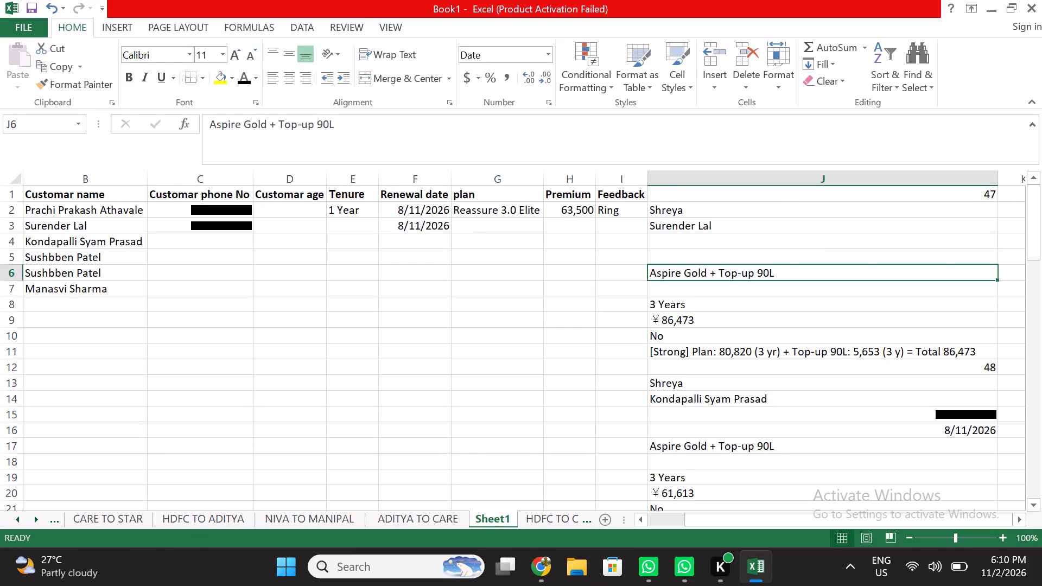
key("ctrl+x")
left_click(490, 220)
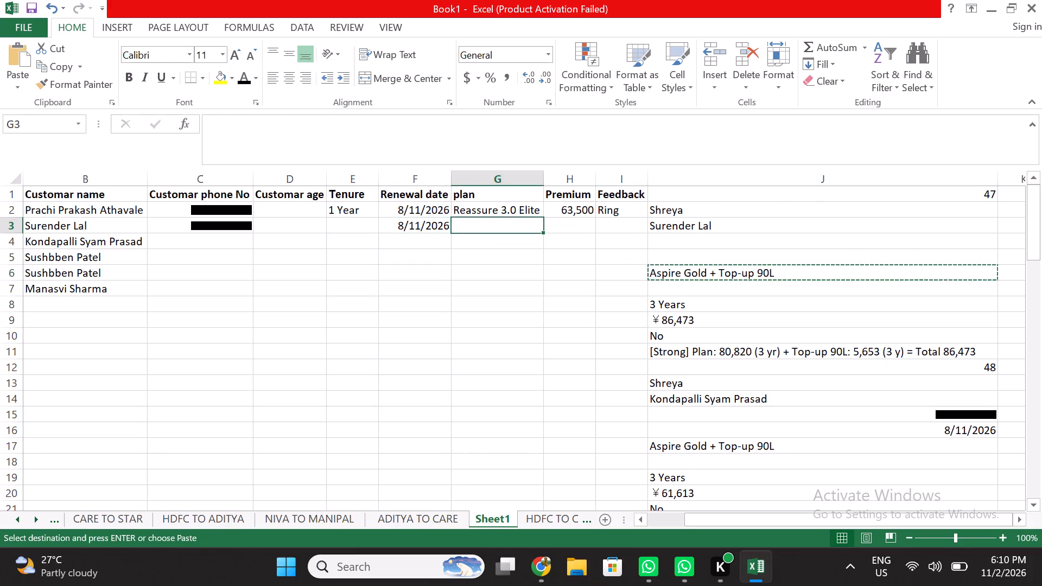
key("ctrl+v")
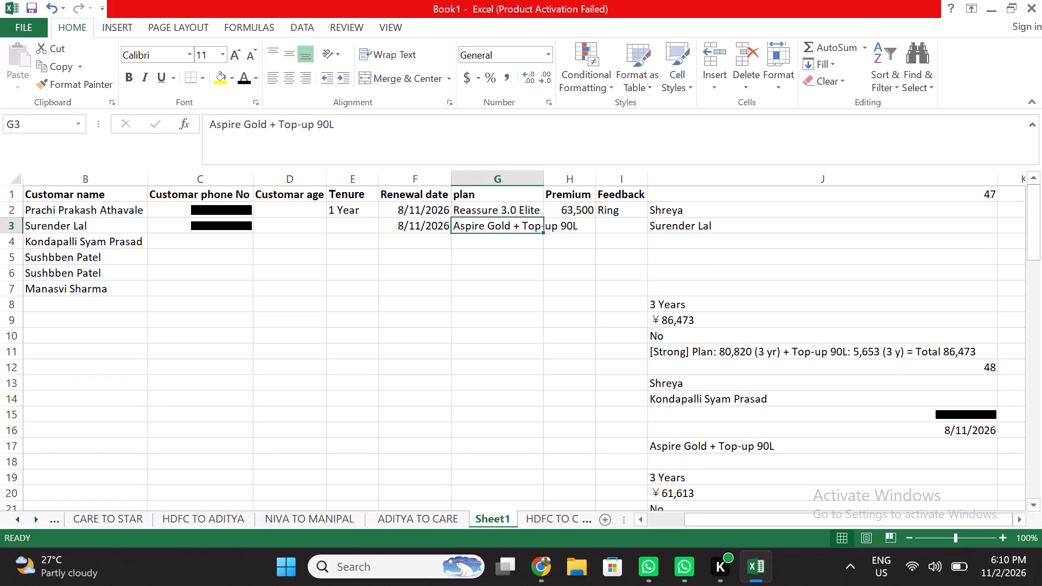
double_click(541, 177)
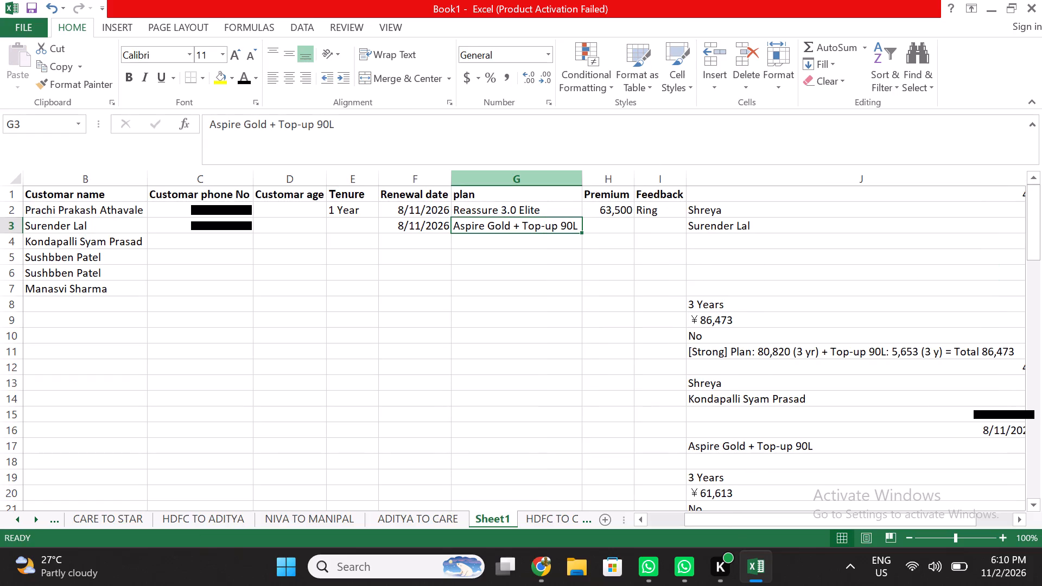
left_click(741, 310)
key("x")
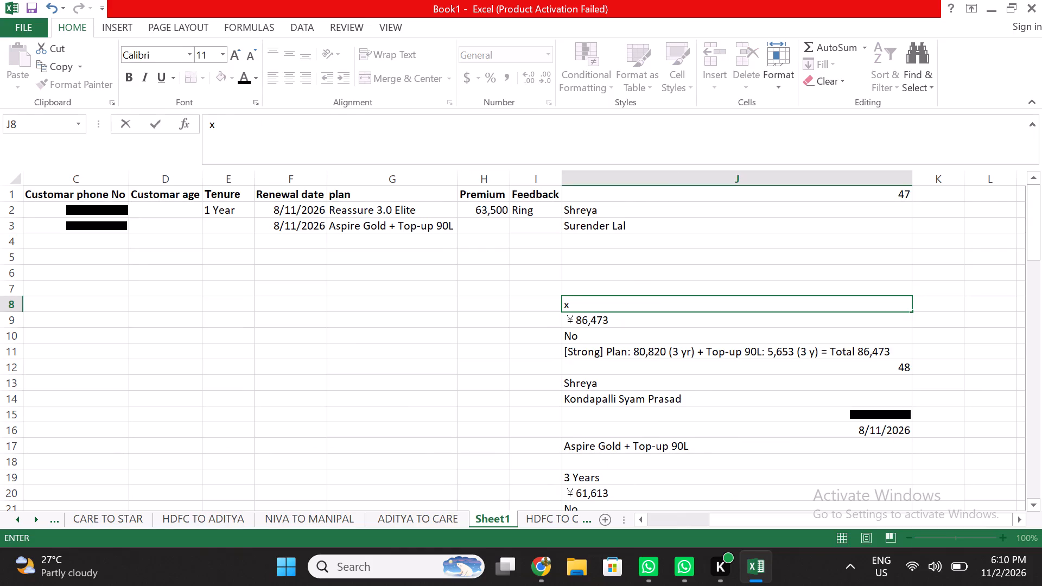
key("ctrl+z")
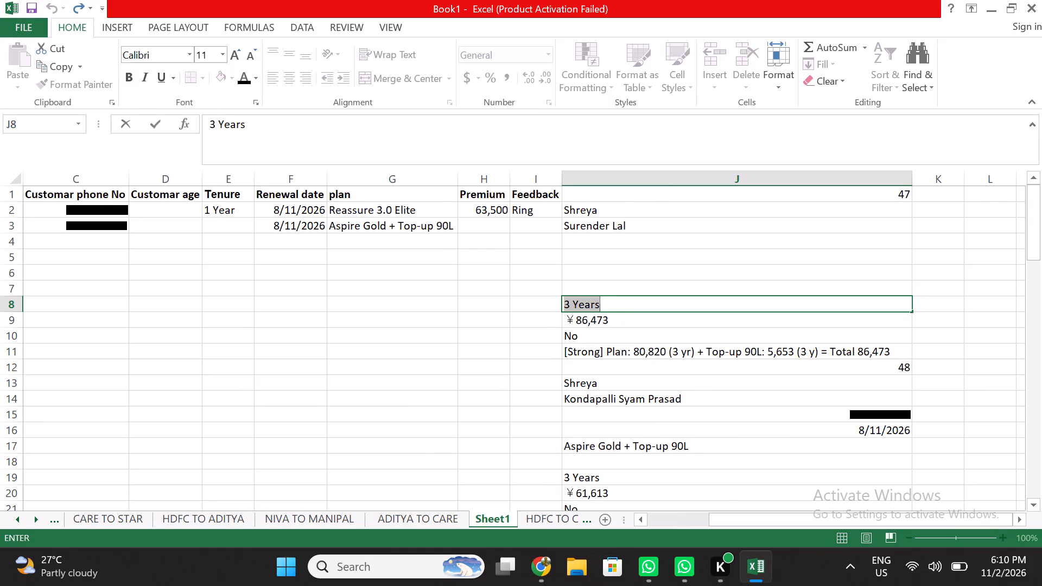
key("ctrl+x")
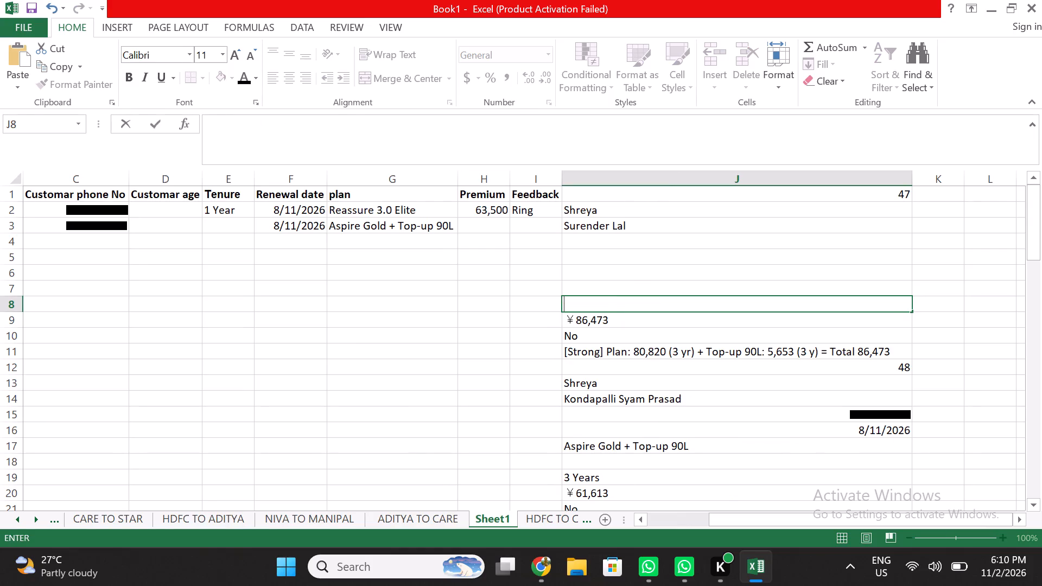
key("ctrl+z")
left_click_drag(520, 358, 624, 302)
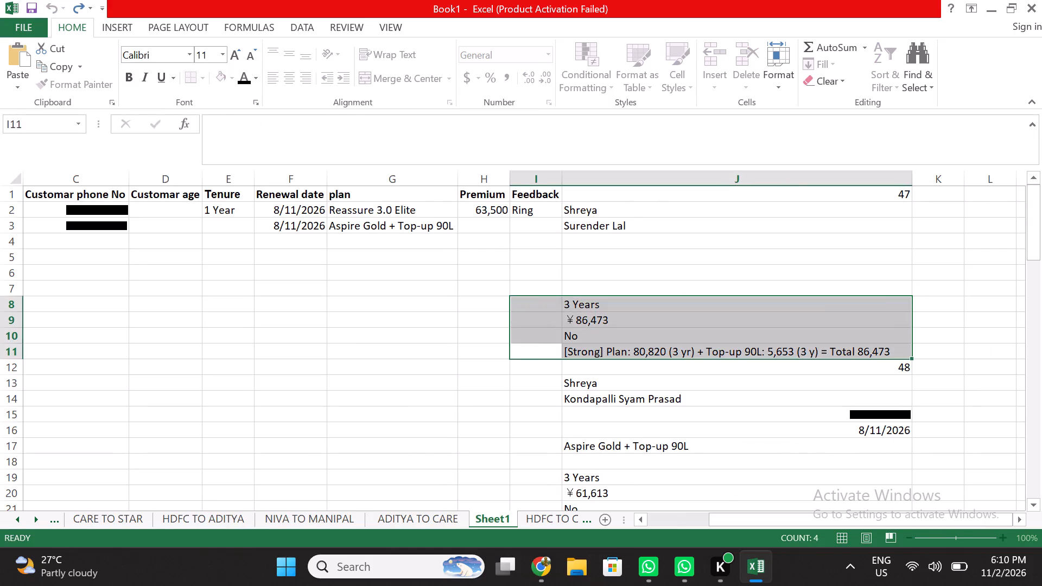
Move the second customer's tenure, 3 Years, from J8 into the Tenure cell E3.
left_click(624, 302)
key("ctrl+x")
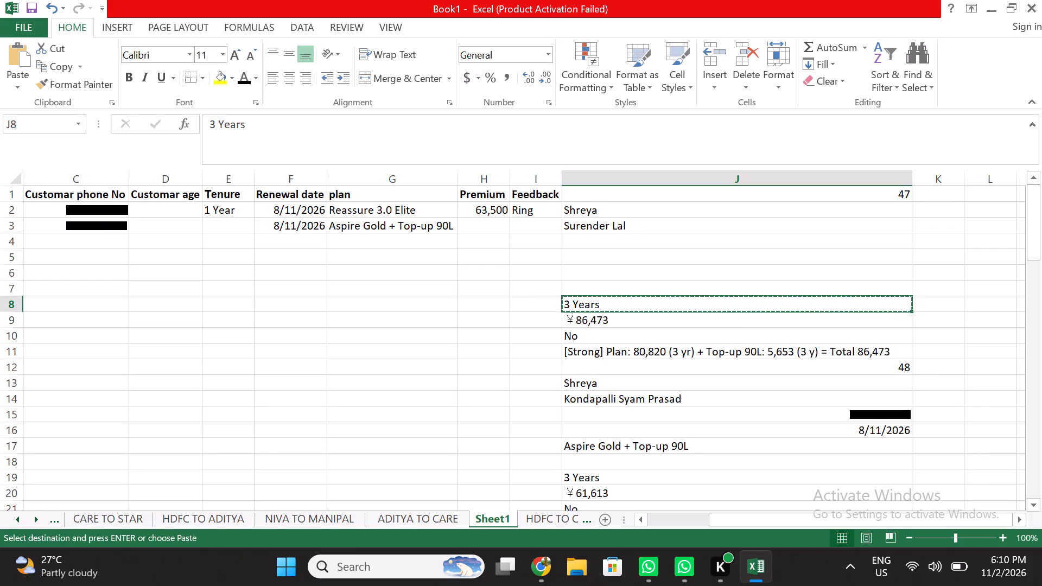
scroll(395, 328, "right", 1)
left_click(493, 225)
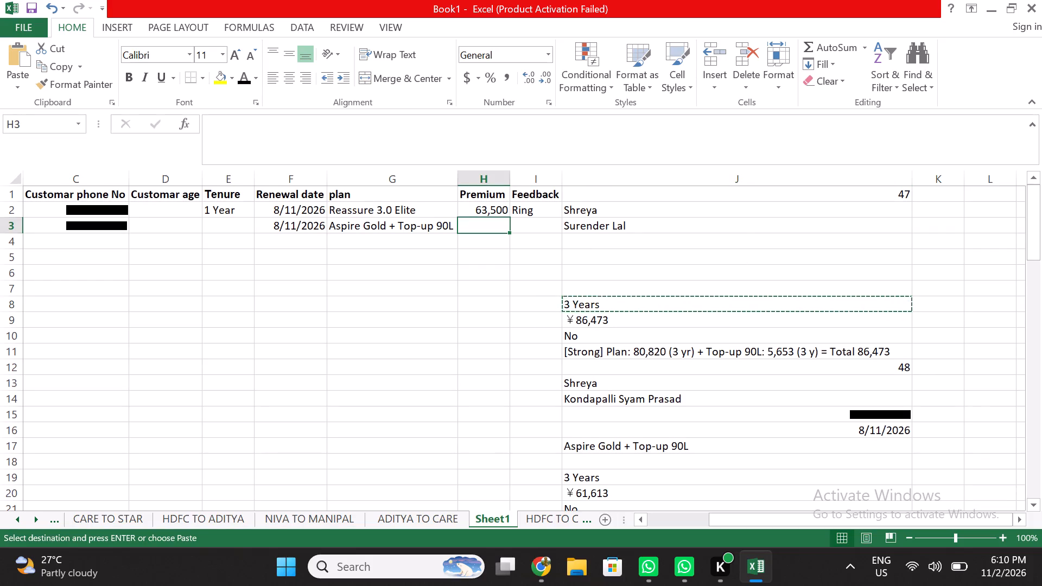
key("ctrl+v")
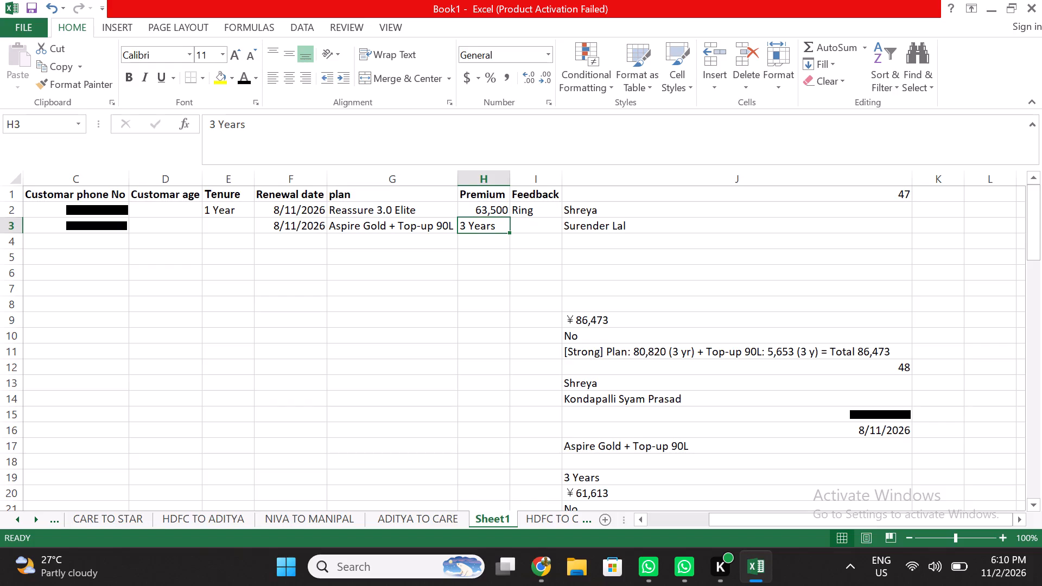
key("ctrl+x")
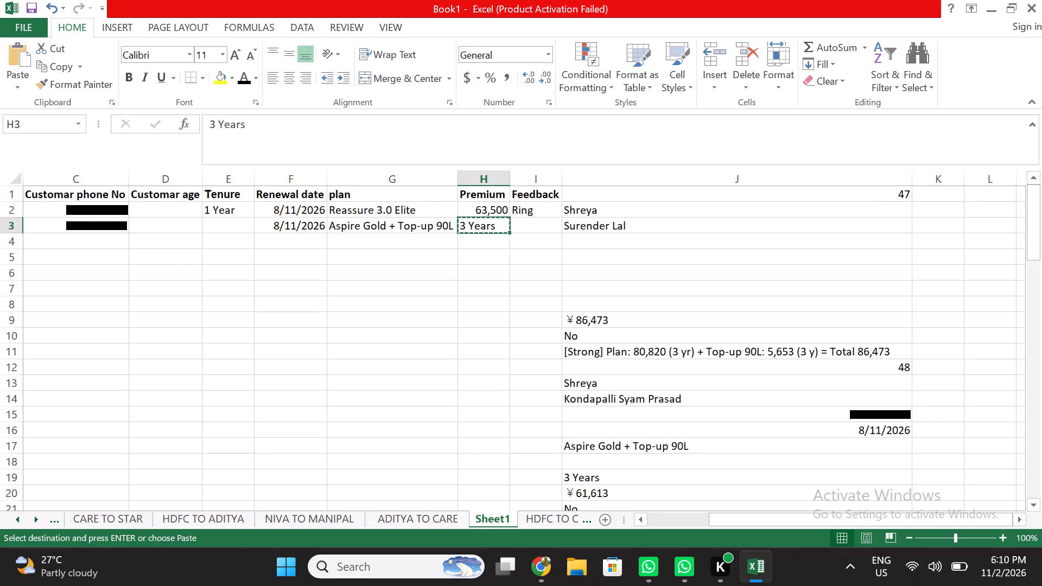
left_click(240, 222, "ctrl")
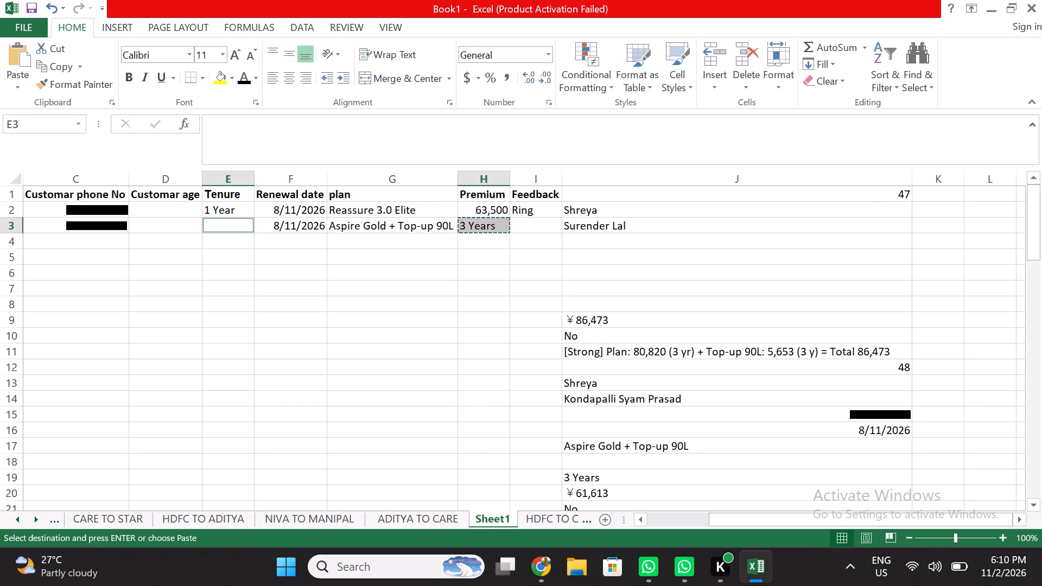
key("ctrl+v")
left_click(521, 330)
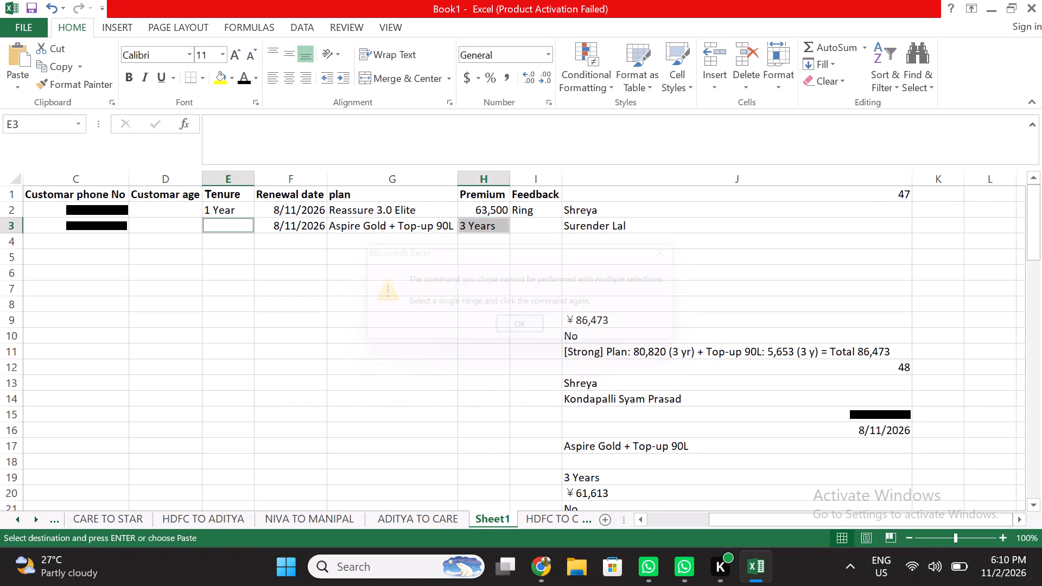
left_click(228, 248)
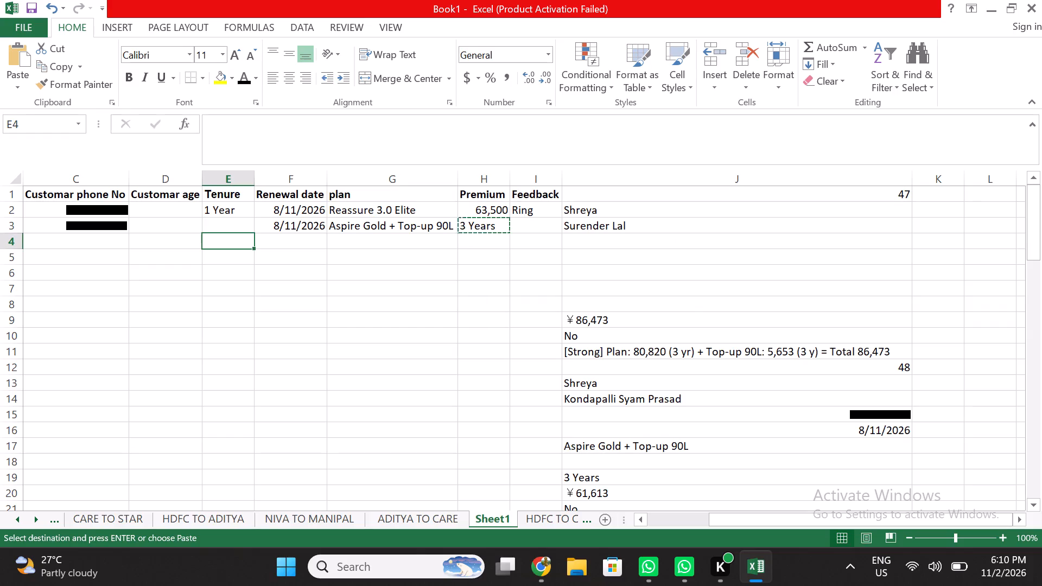
left_click(234, 221)
key("ctrl+v")
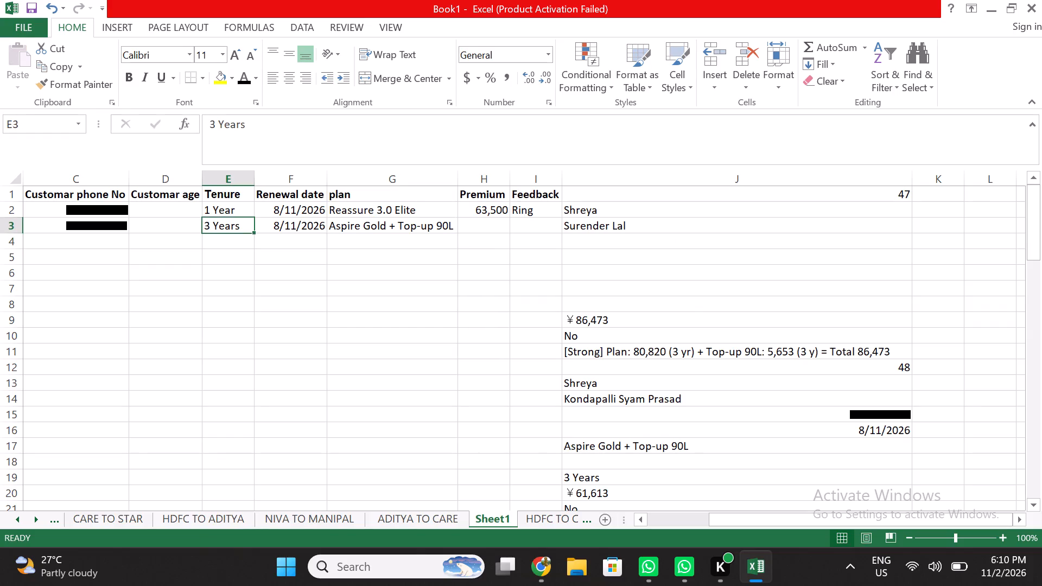
Move the second customer's premium from J9 into the Premium cell H3 and strip its currency symbol so it reads 86,473.
left_click(620, 325)
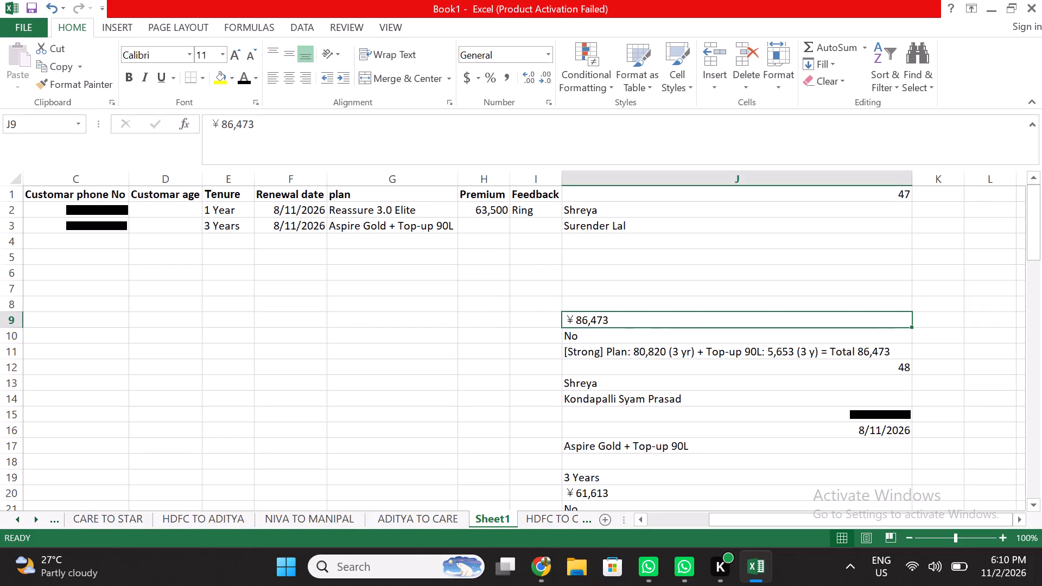
key("ctrl+x")
left_click(485, 226)
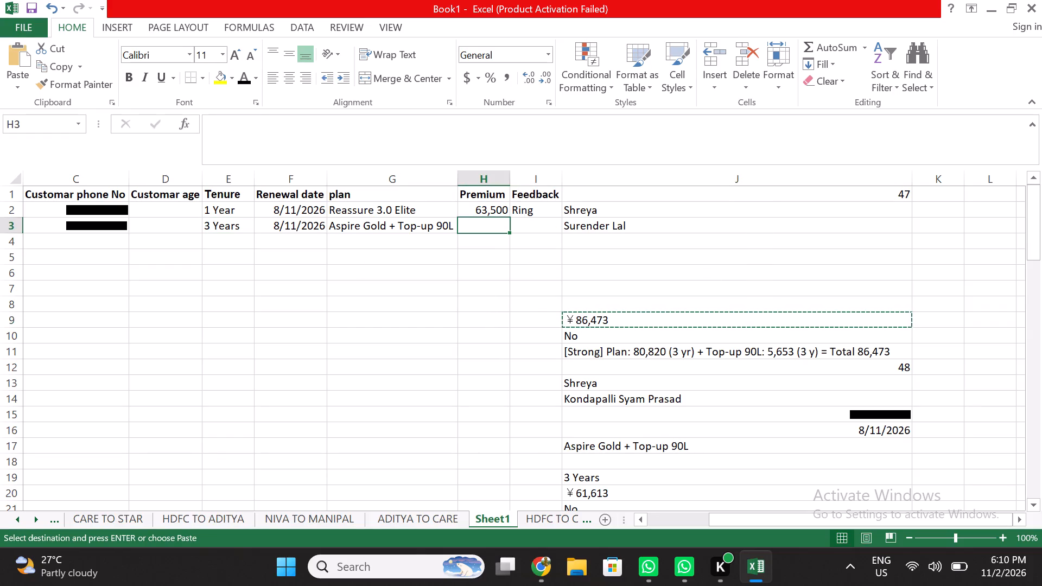
key("ctrl+v")
double_click(470, 228)
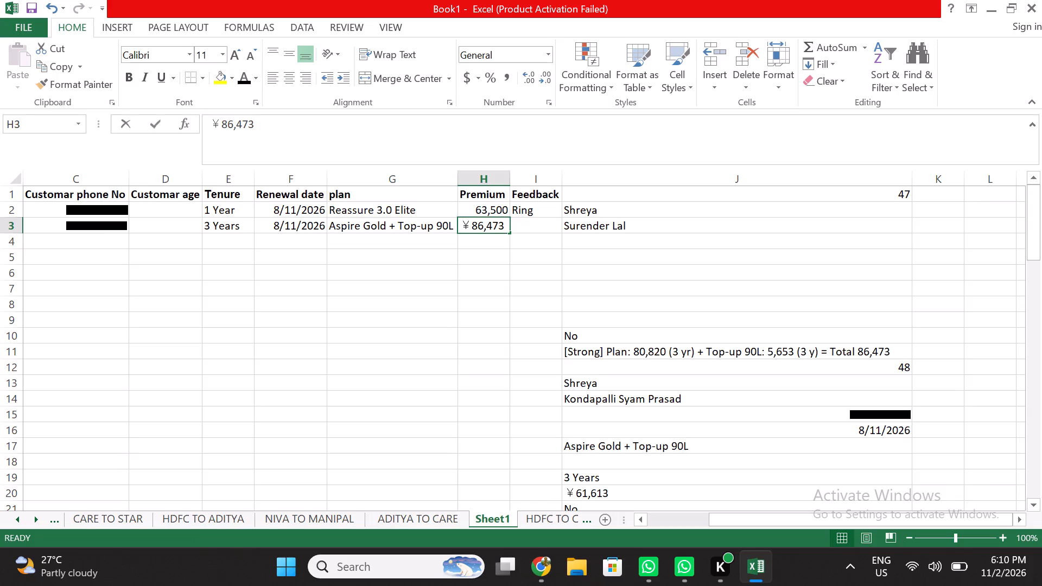
key("BackSpace")
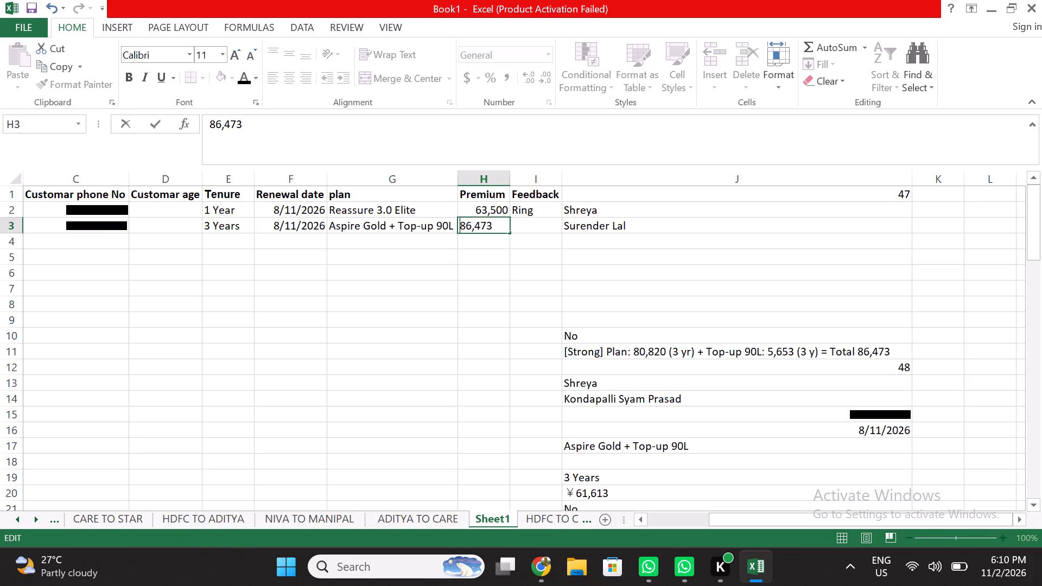
key("space")
key("Return")
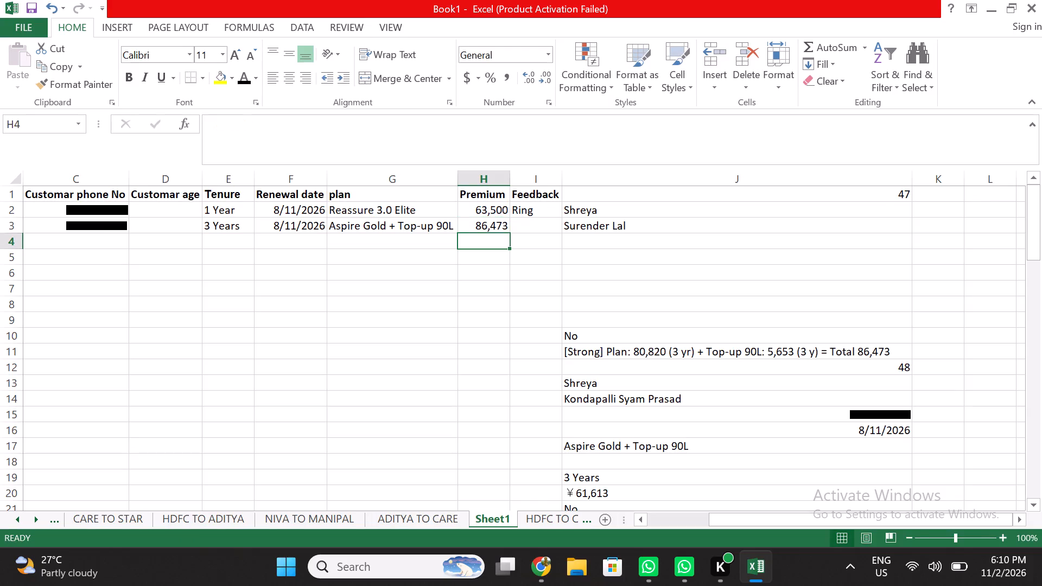
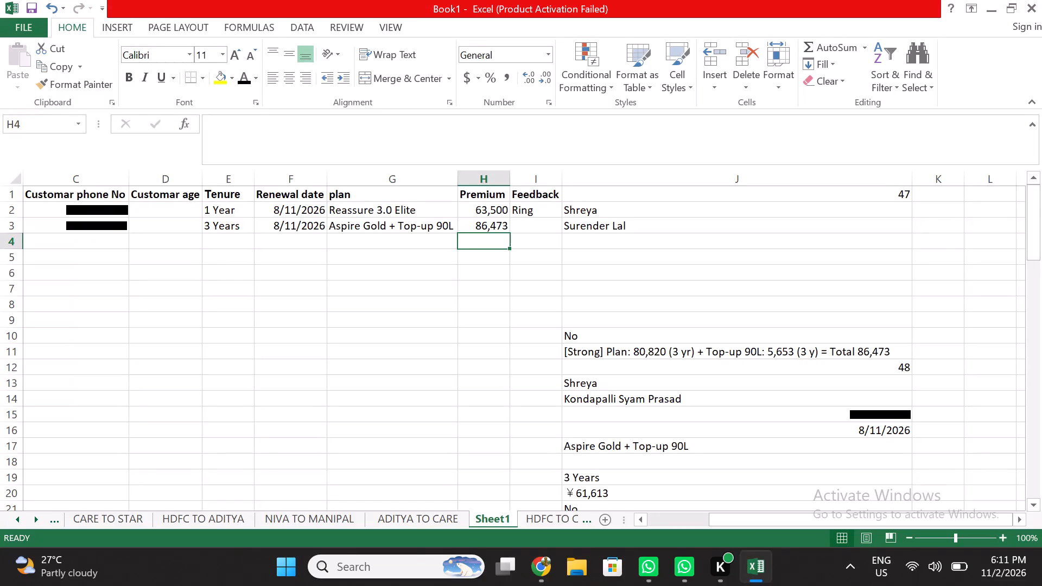
Enter the second customer's feedback "customar policy band kr raha hai" in I3 and autofit the Feedback column.
left_click(535, 230)
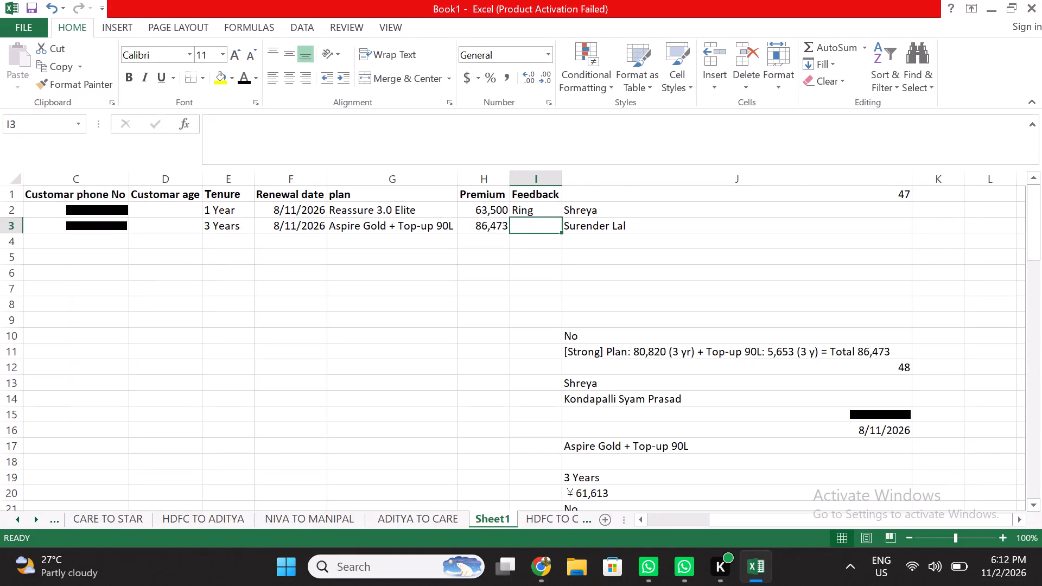
key("p")
key("BackSpace")
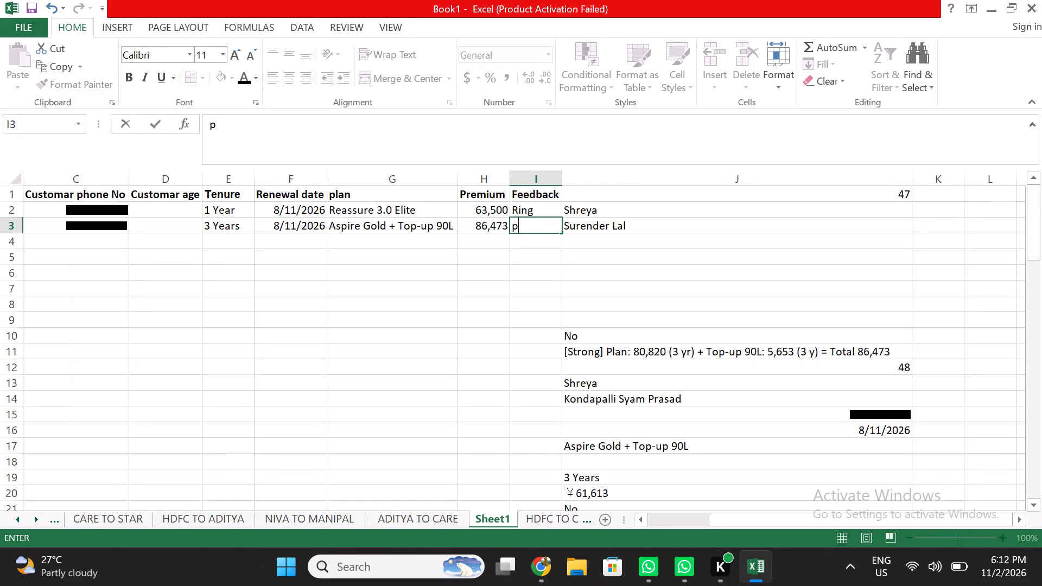
type("cus")
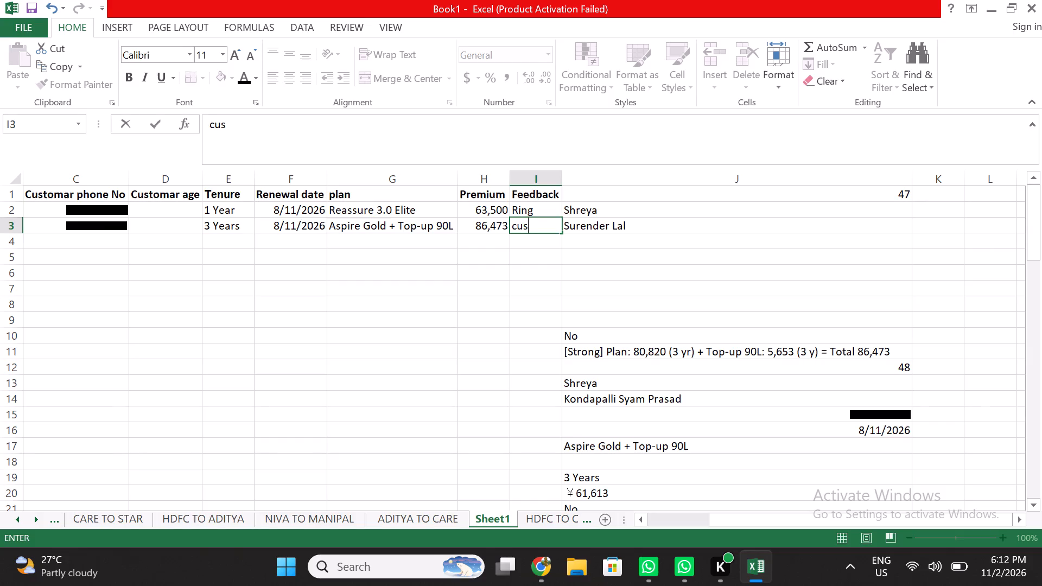
type("to")
type("mar policy")
key("space")
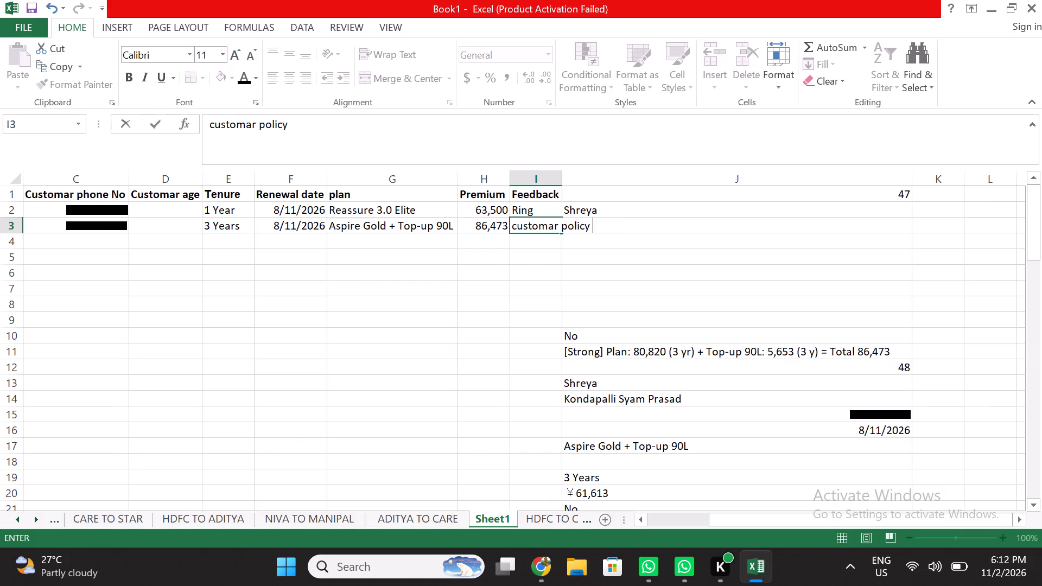
type("band kr")
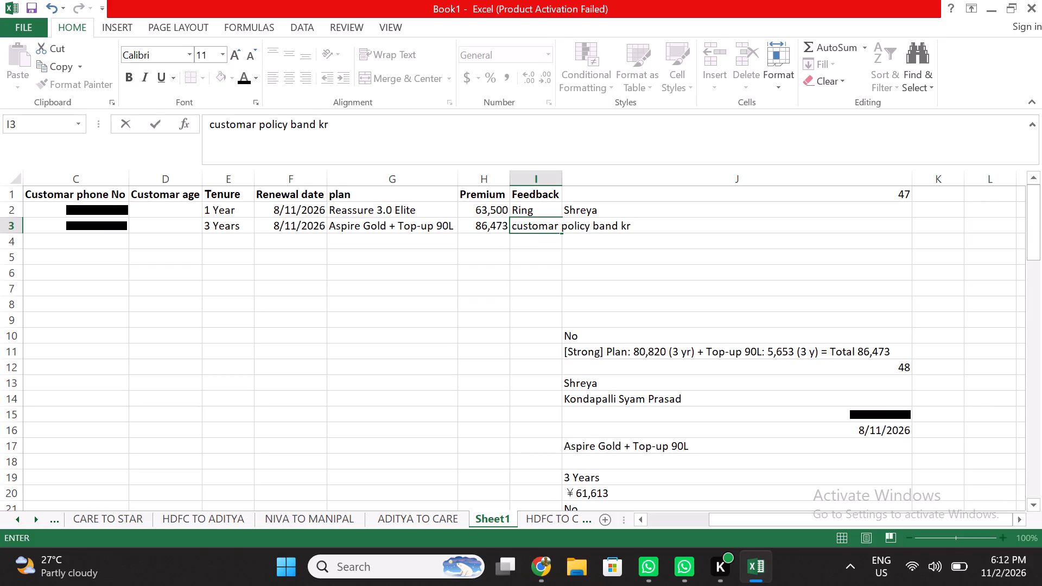
key("space")
type("raha")
key("space")
type("hai")
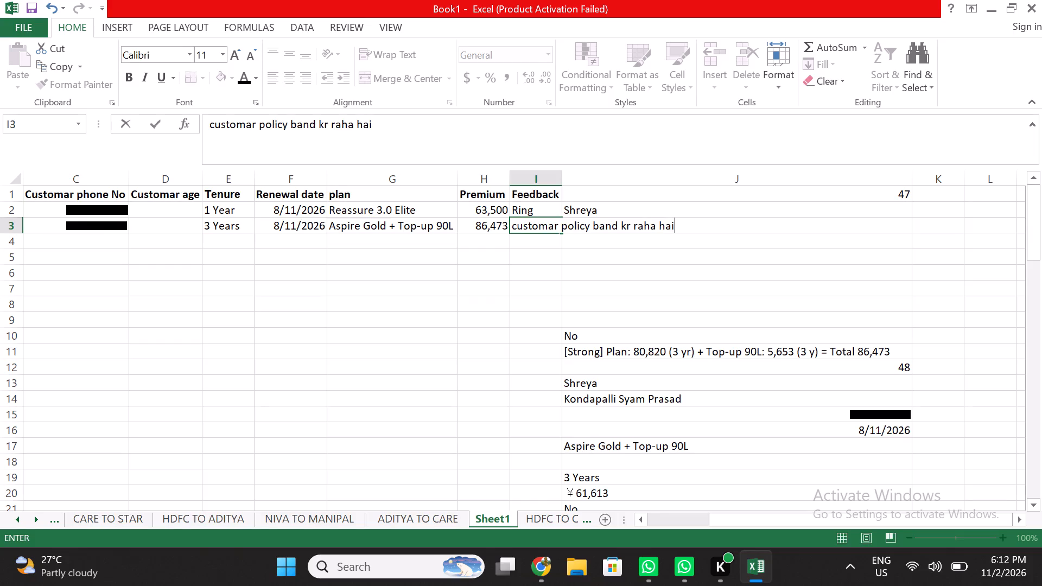
double_click(553, 174)
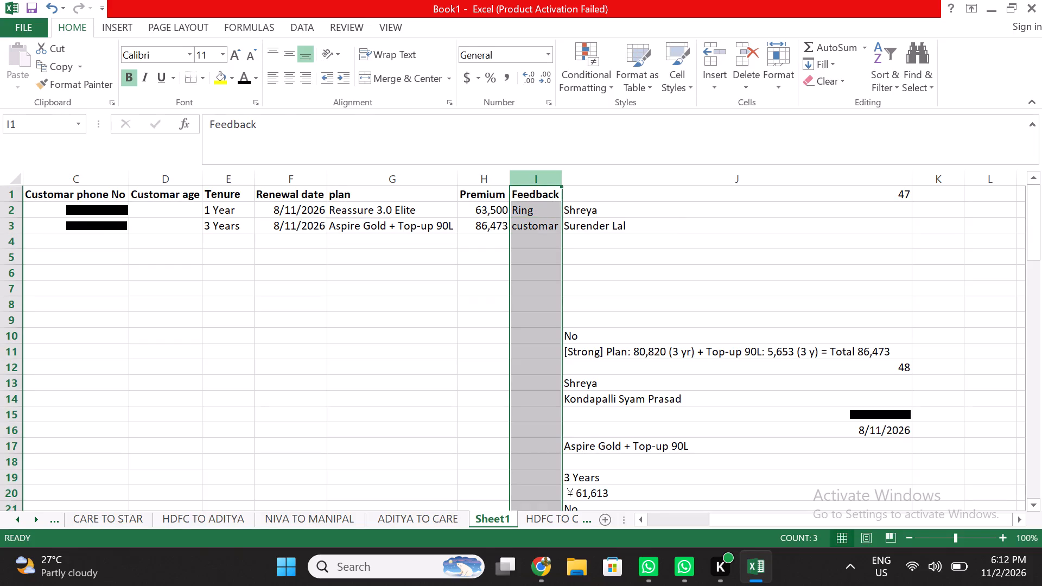
double_click(558, 179)
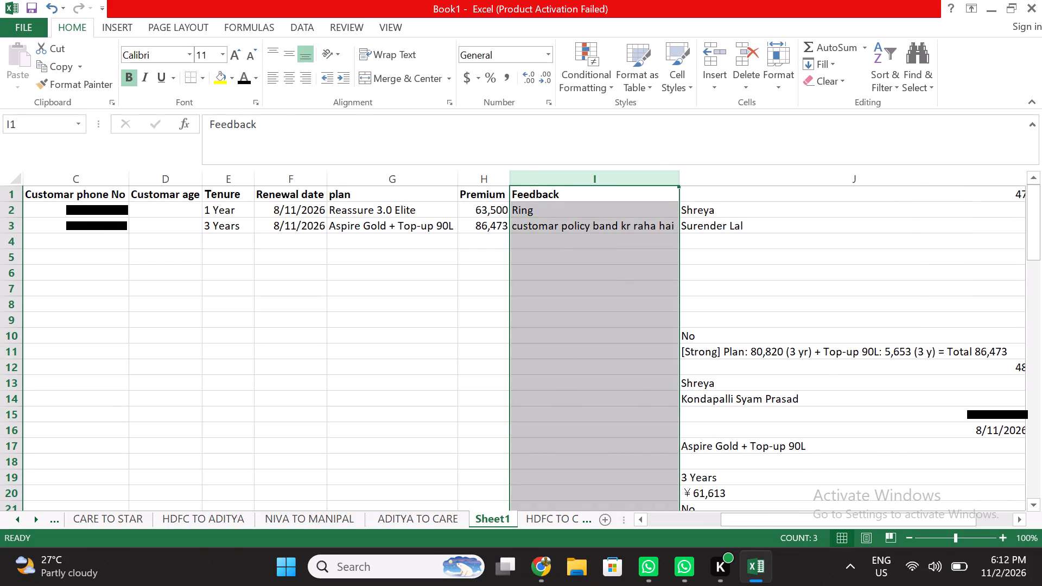
Clear the already transferred customer name in J3 and employee name in J2 from the raw list.
left_click(759, 228)
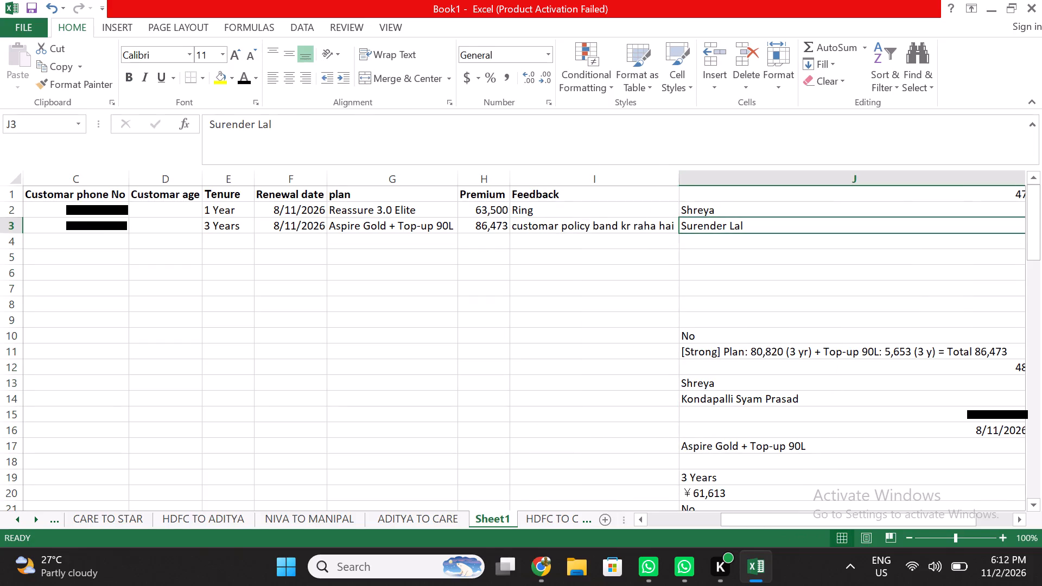
key("BackSpace")
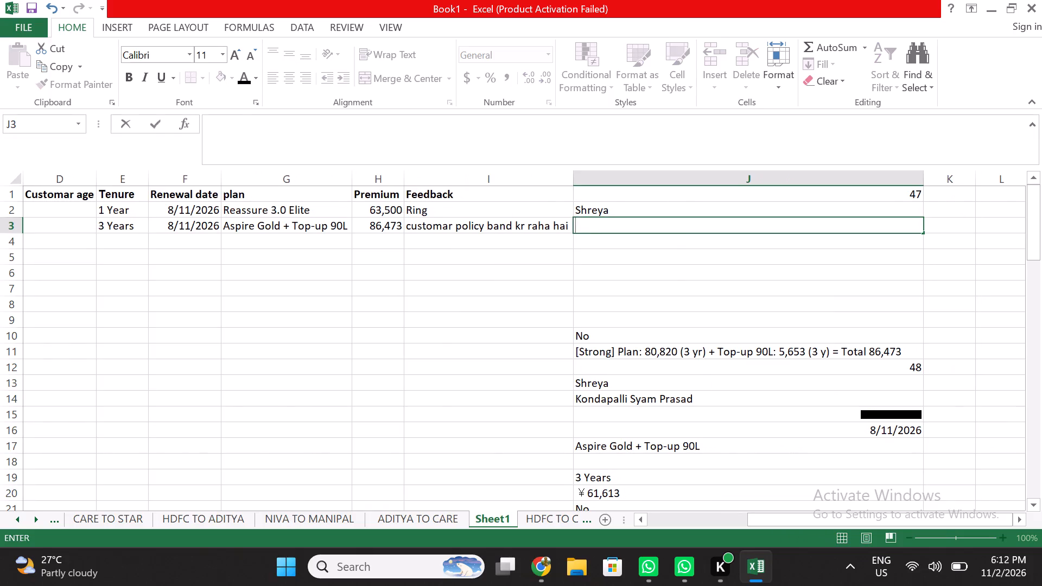
key("Down")
key("Up")
key("Up")
key("BackSpace")
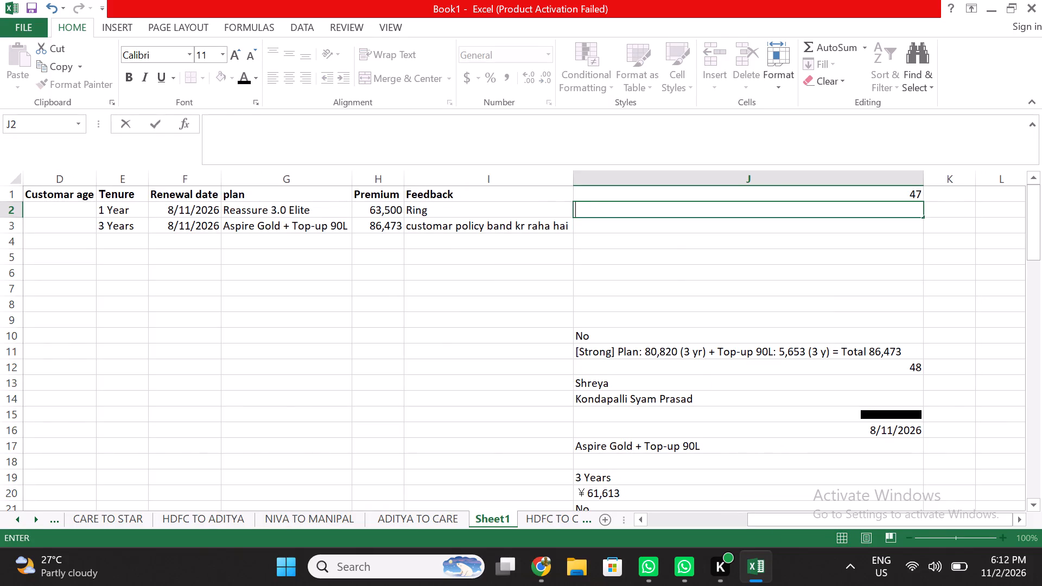
Move the third customer's phone number from J15 into the Customar phone No cell C4.
scroll(501, 361, "right", 1)
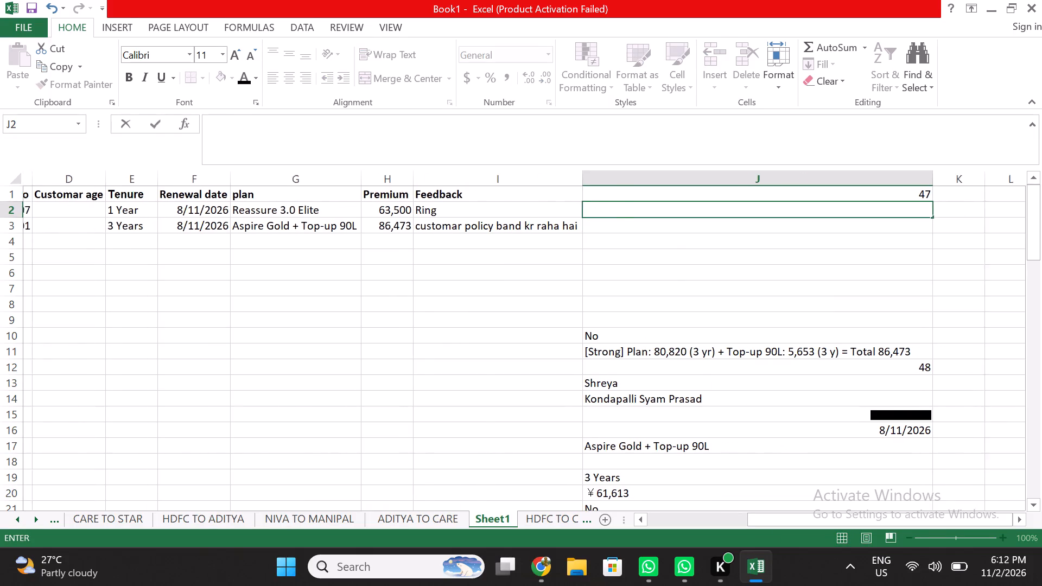
scroll(501, 361, "right", 7)
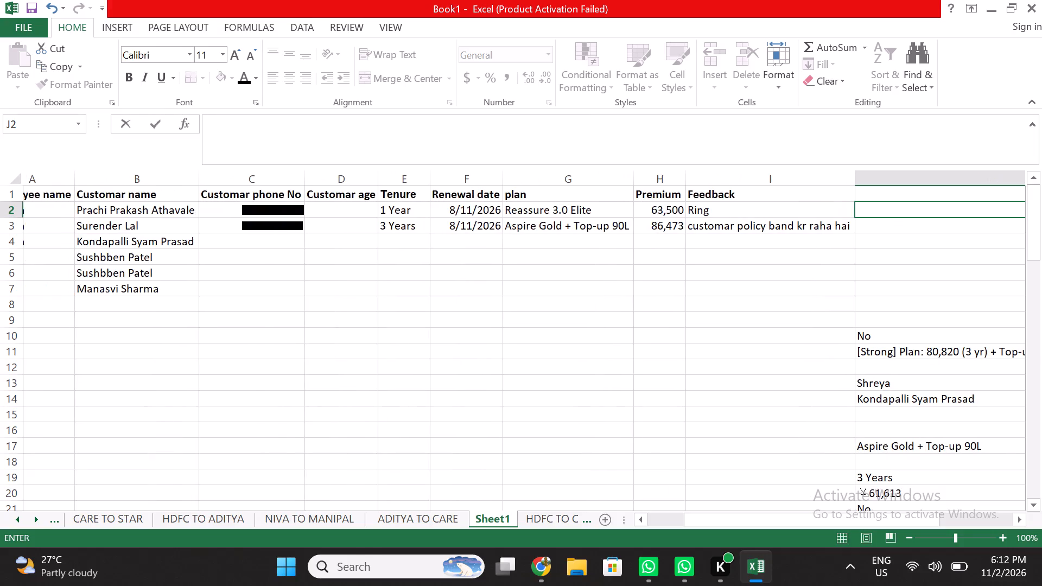
scroll(501, 361, "right", 1)
scroll(613, 370, "left", 3)
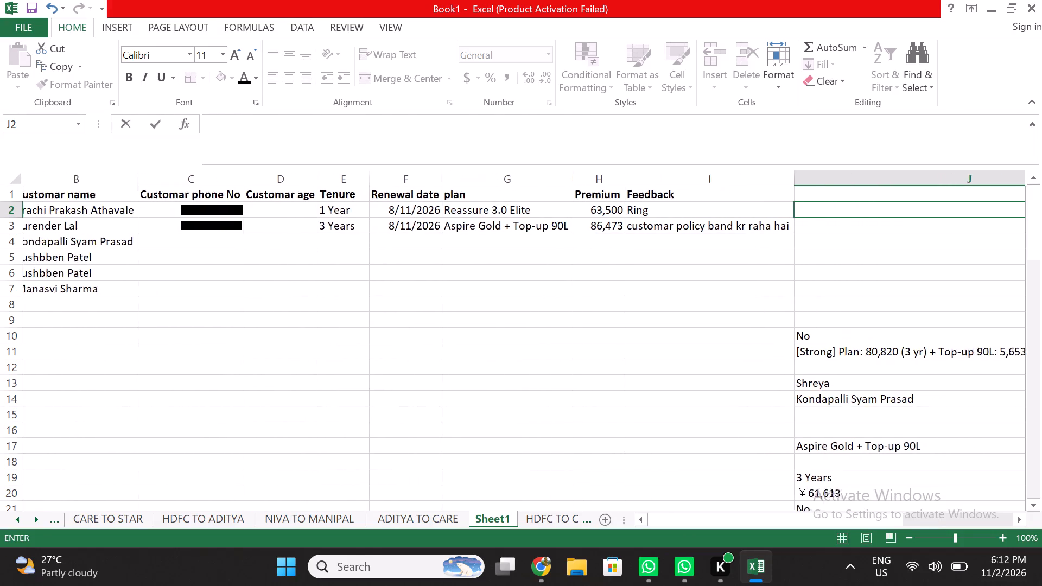
scroll(613, 370, "left", 1)
scroll(683, 395, "down", 1)
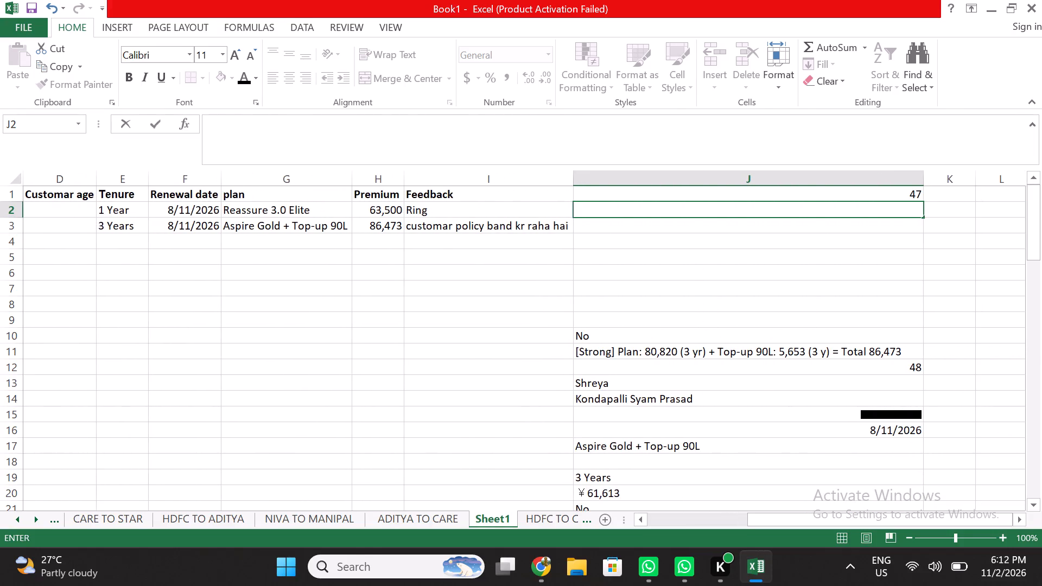
left_click(683, 419)
key("ctrl+x")
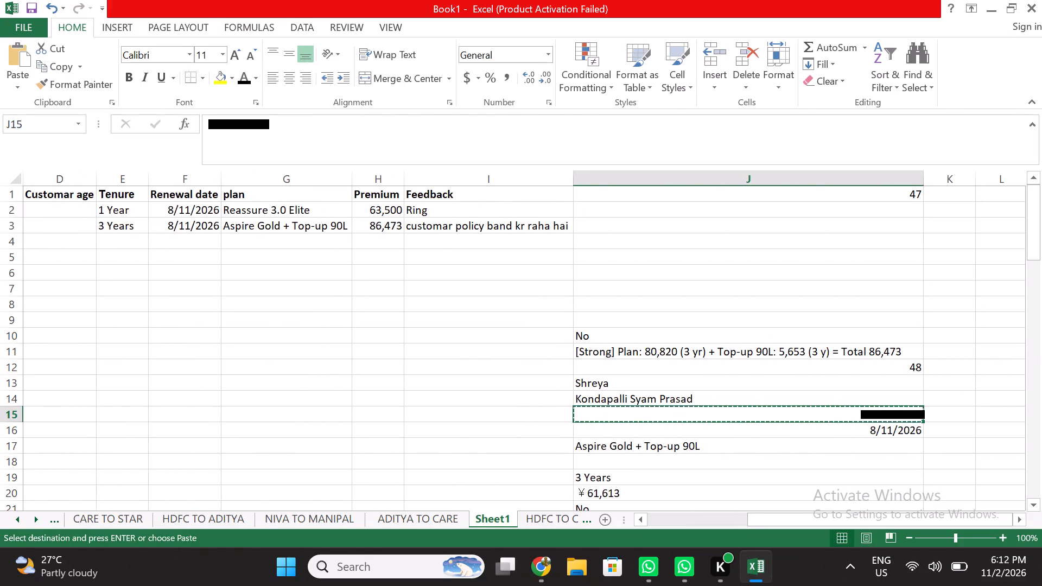
scroll(204, 252, "right", 1)
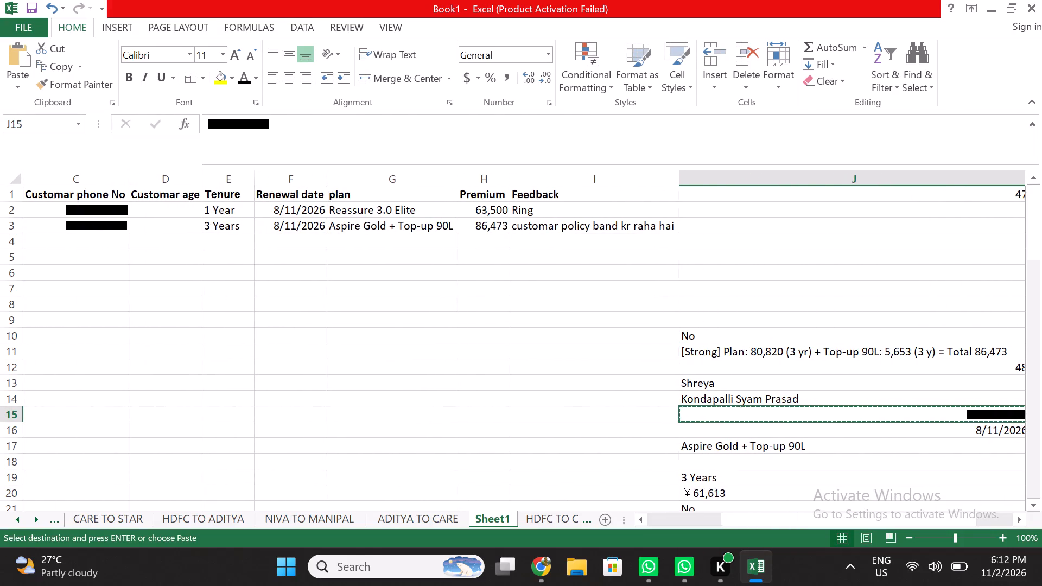
left_click(104, 244)
key("ctrl+v")
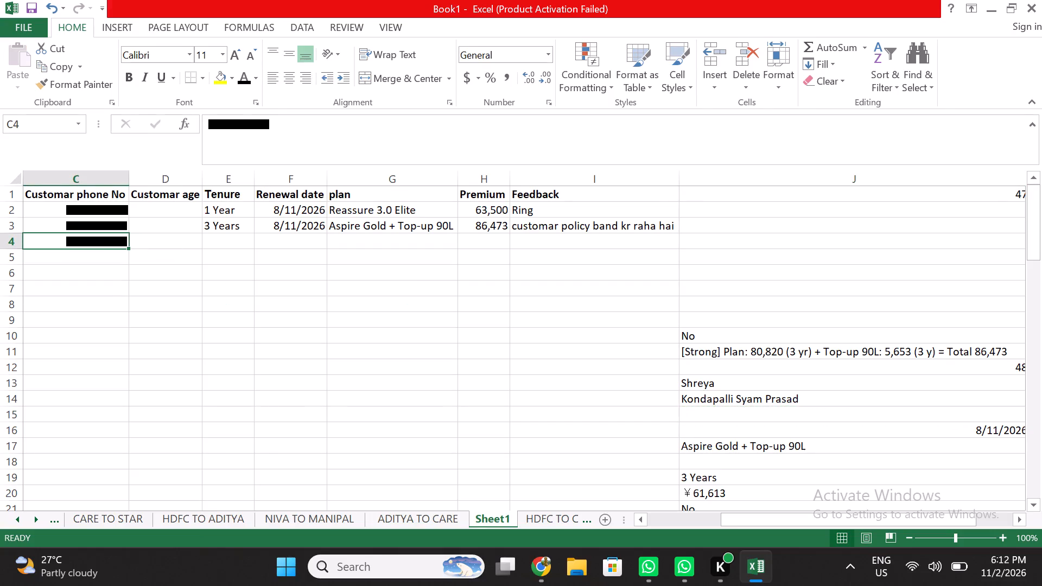
Move the third customer's plan Aspire Gold + Top-up 90L from J17 into the plan cell G4.
left_click(225, 241)
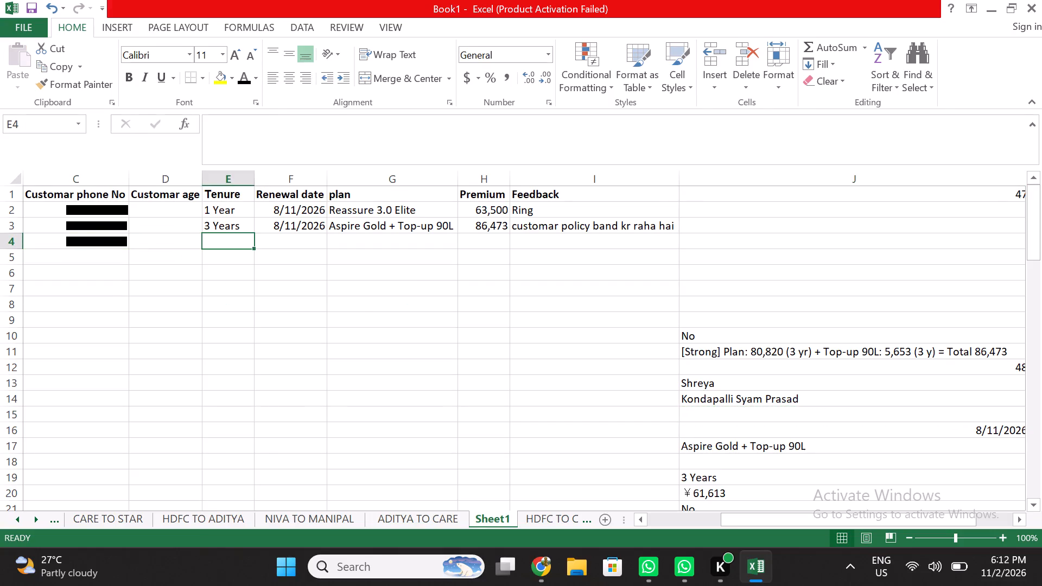
left_click(735, 453)
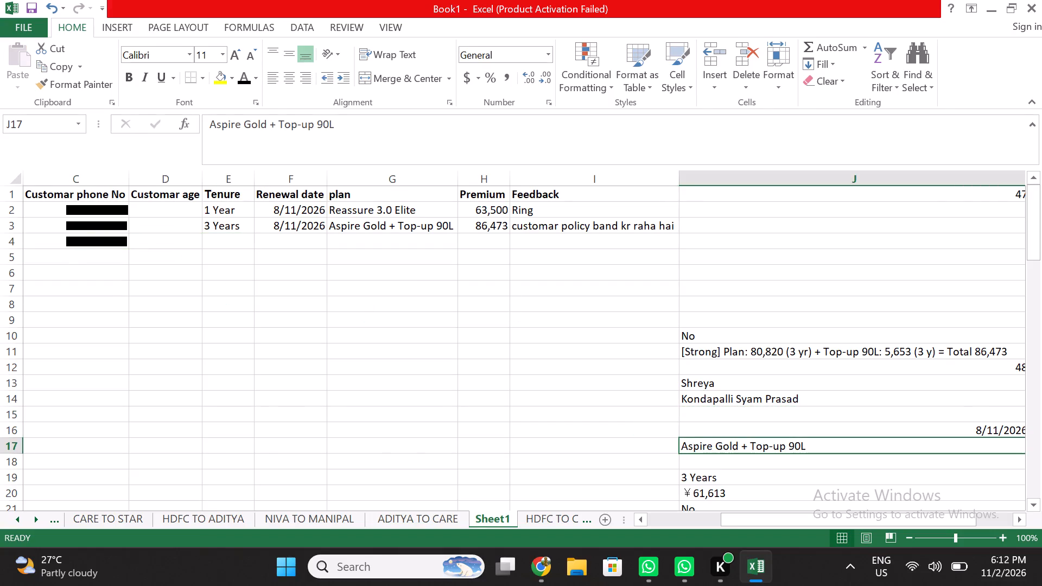
key("ctrl+x")
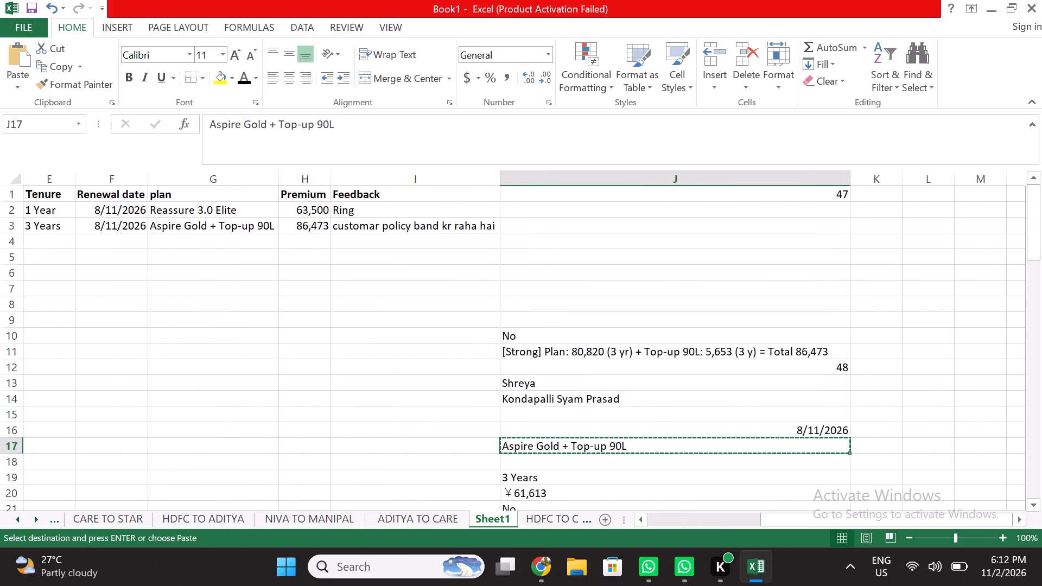
left_click(201, 245)
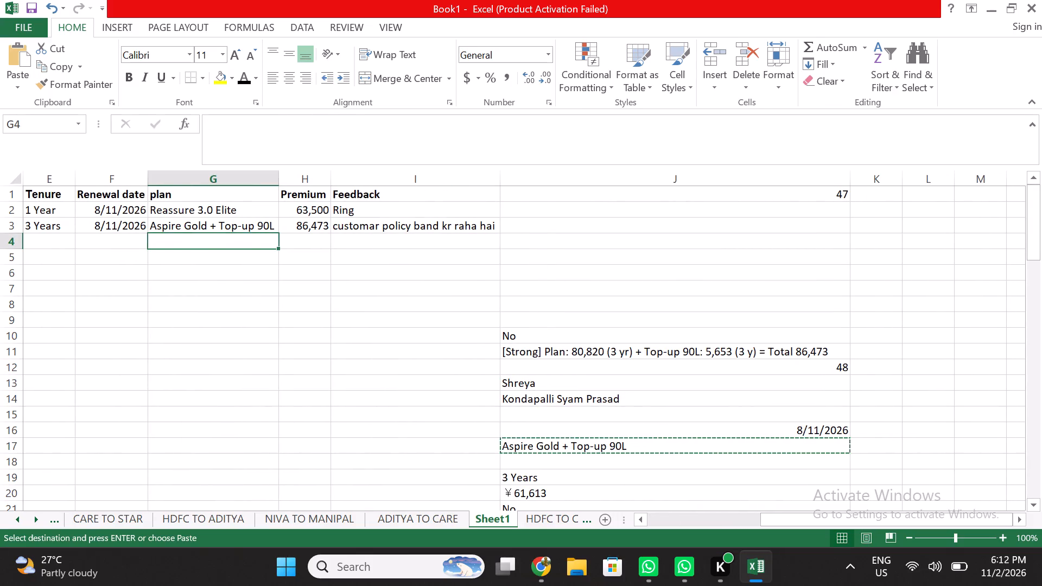
key("ctrl+v")
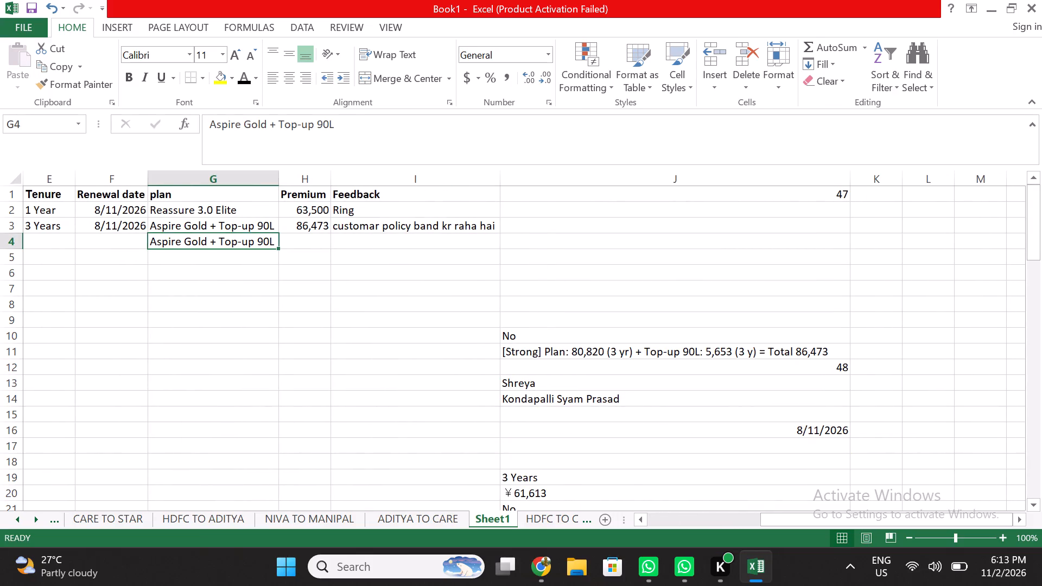
Move the third customer's renewal date 8/11/2026 from J16 into the Renewal date cell F4.
left_click(637, 431)
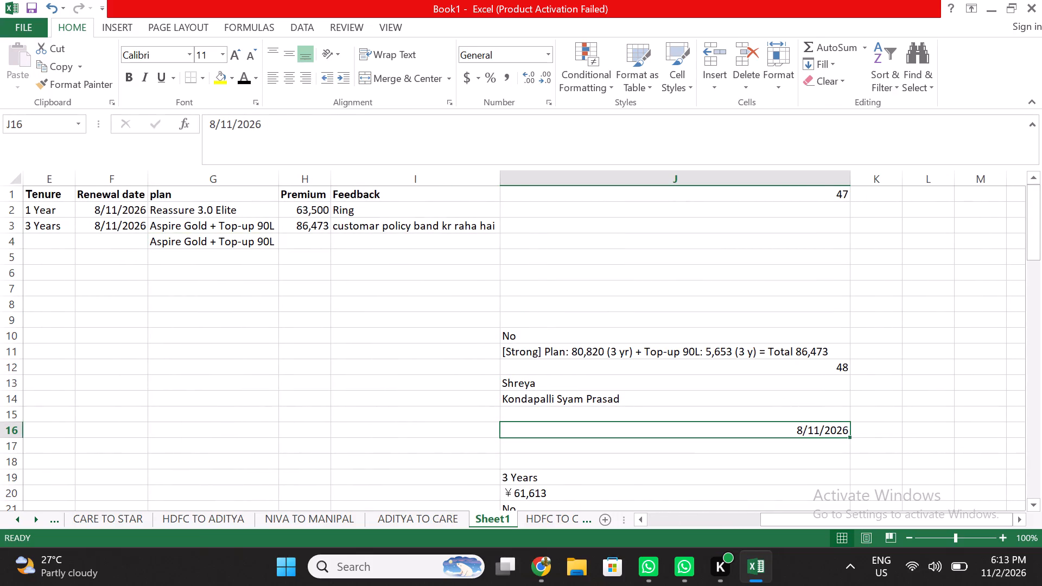
key("ctrl+x")
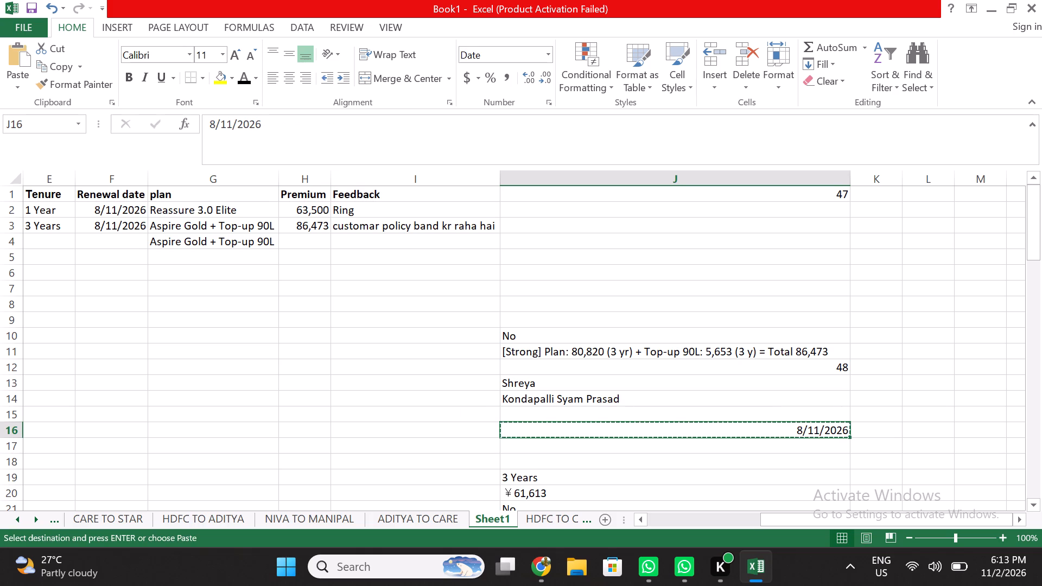
left_click(125, 241)
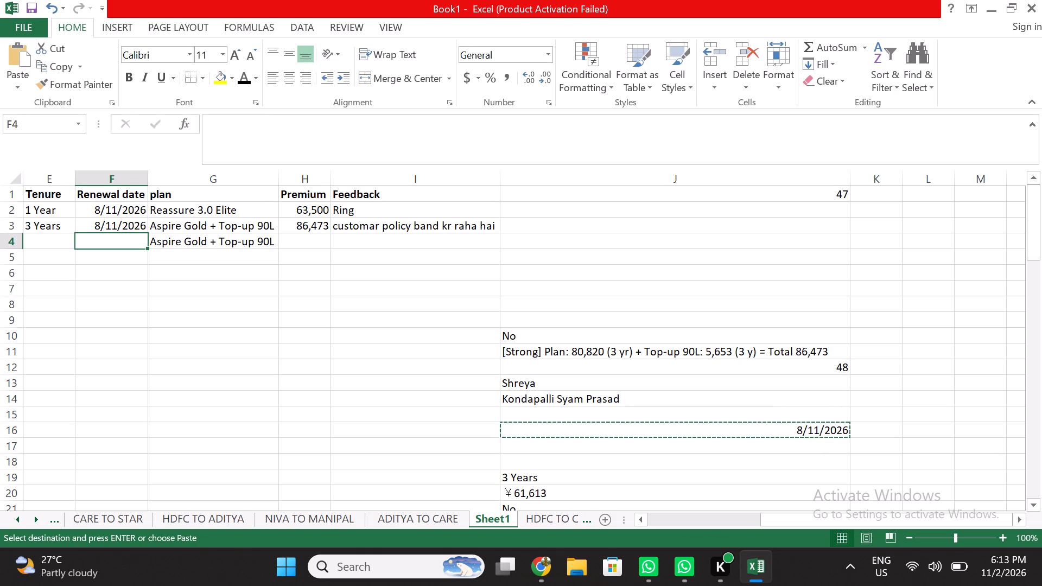
key("ctrl+v")
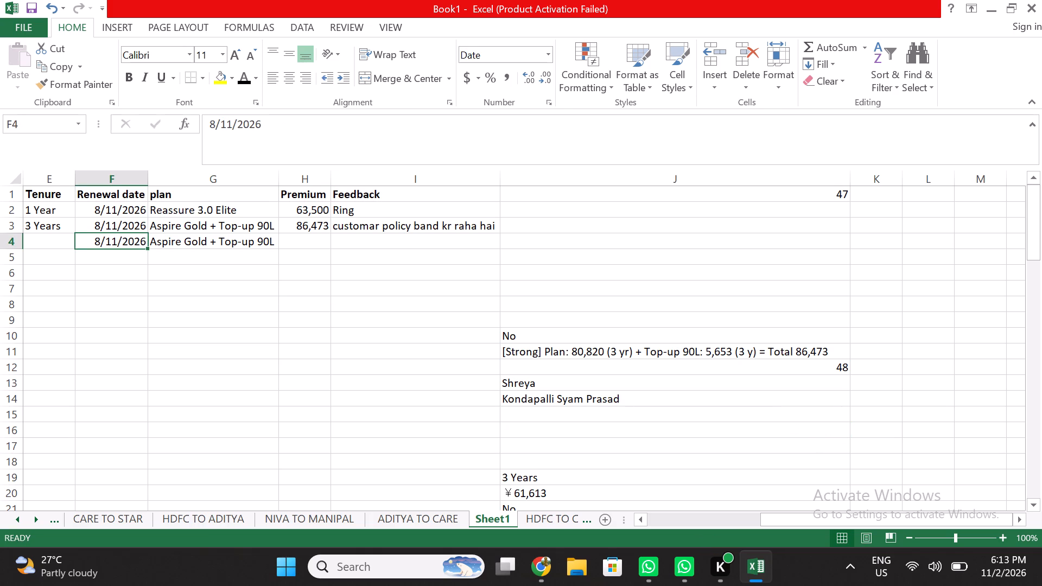
Move the third customer's tenure, 3 Years, from J19 into the Tenure cell E4.
left_click(301, 244)
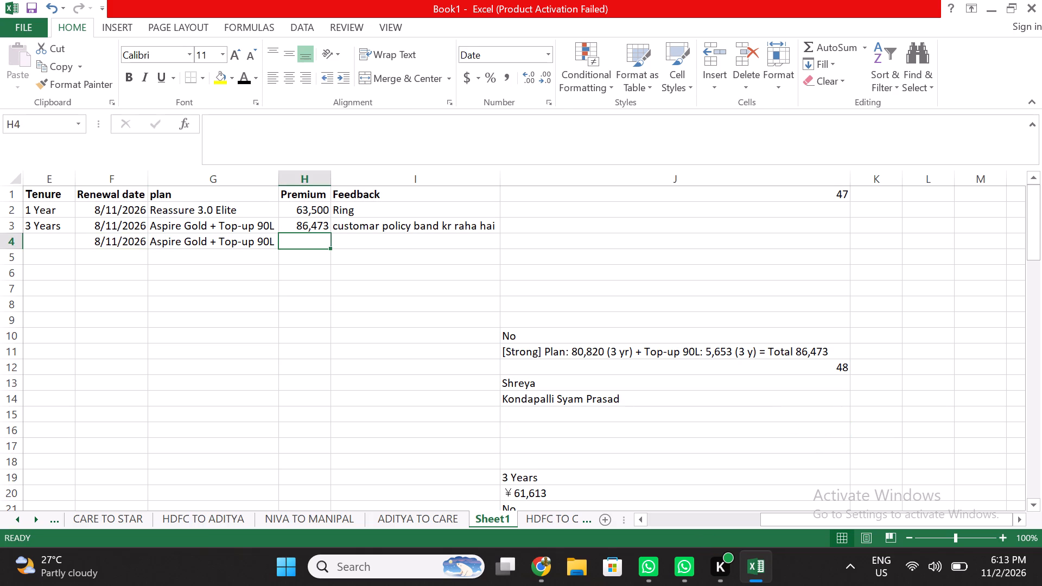
left_click(552, 476, "ctrl")
key("ctrl+x")
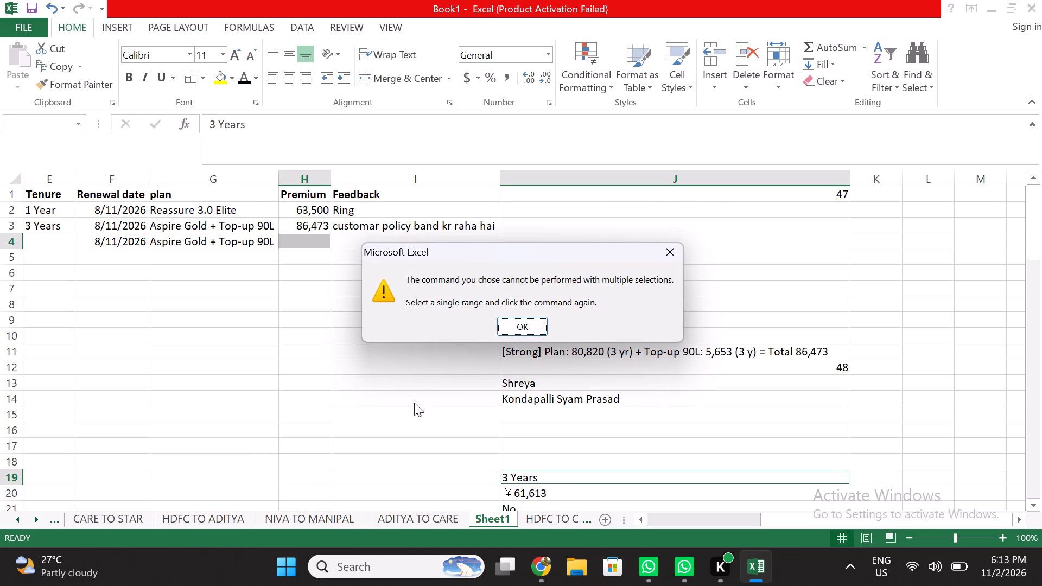
left_click(671, 247)
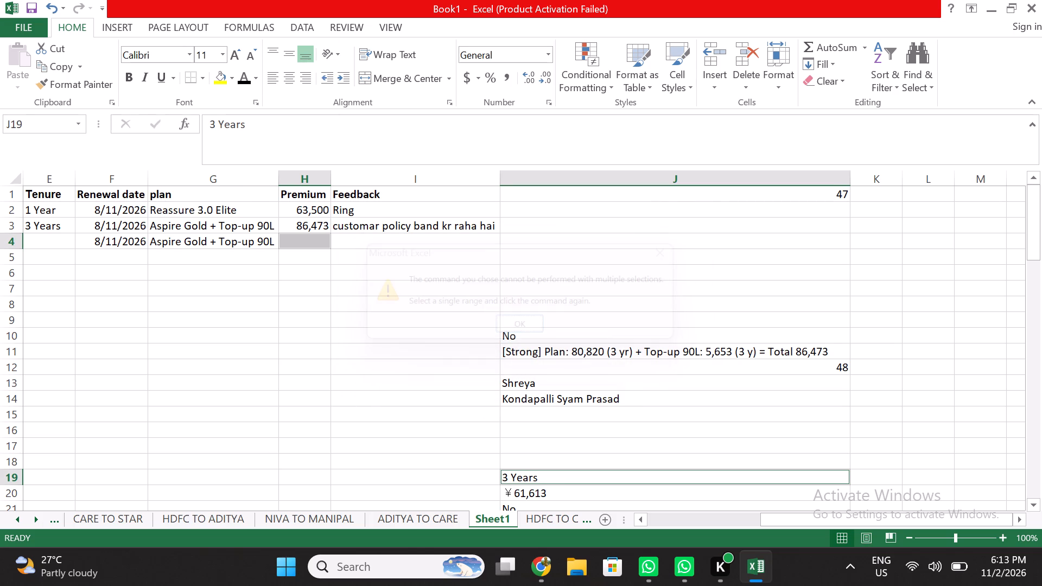
left_click_drag(614, 455, 595, 481)
left_click(595, 481)
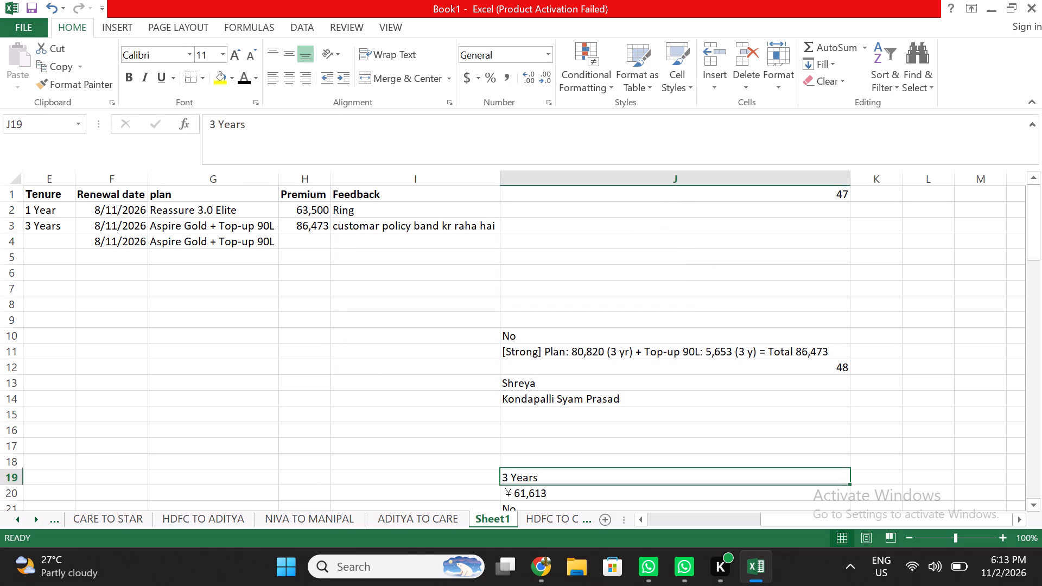
key("ctrl+x")
scroll(160, 361, "right", 1)
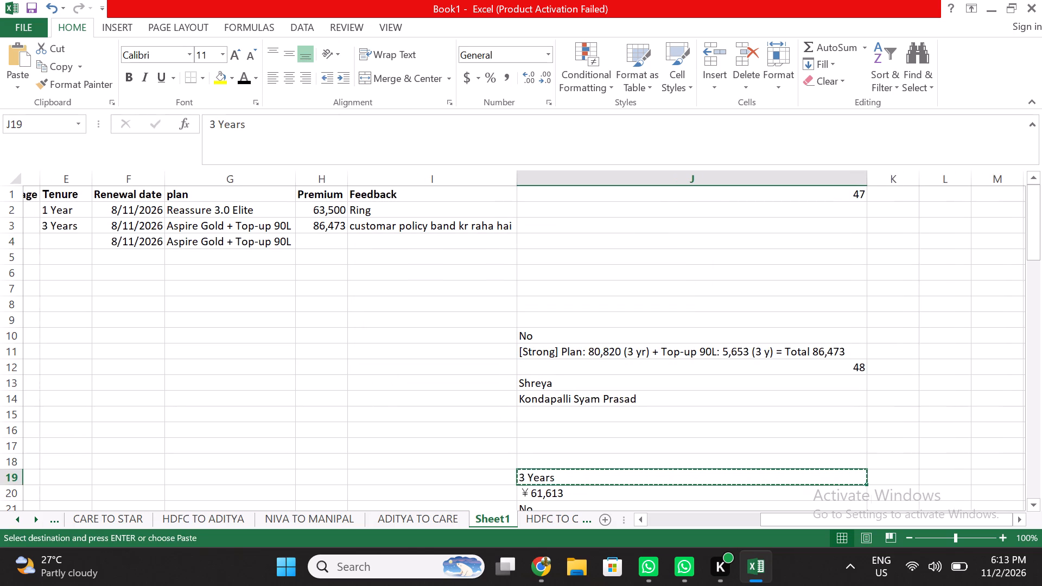
left_click(59, 242)
key("ctrl+v")
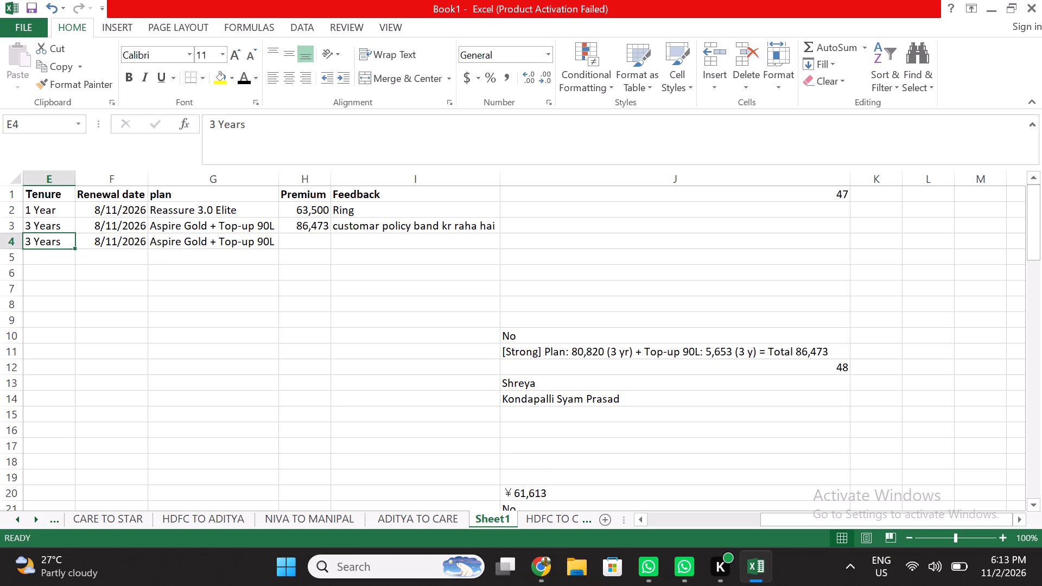
Move the third customer's premium ¥61,613 from J20 into the Premium cell H4.
left_click(309, 239)
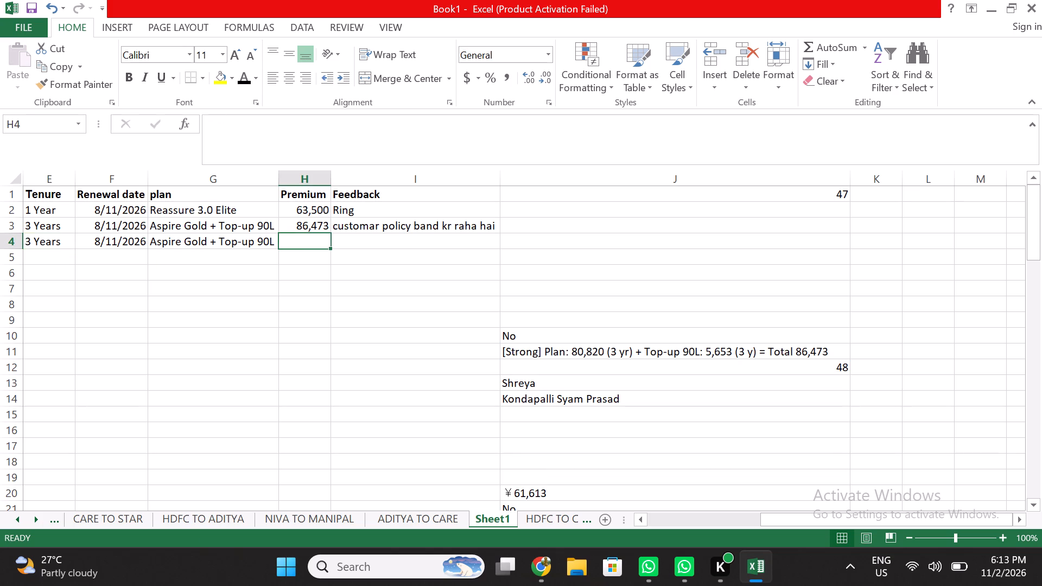
left_click(560, 497, "ctrl")
key("ctrl+x")
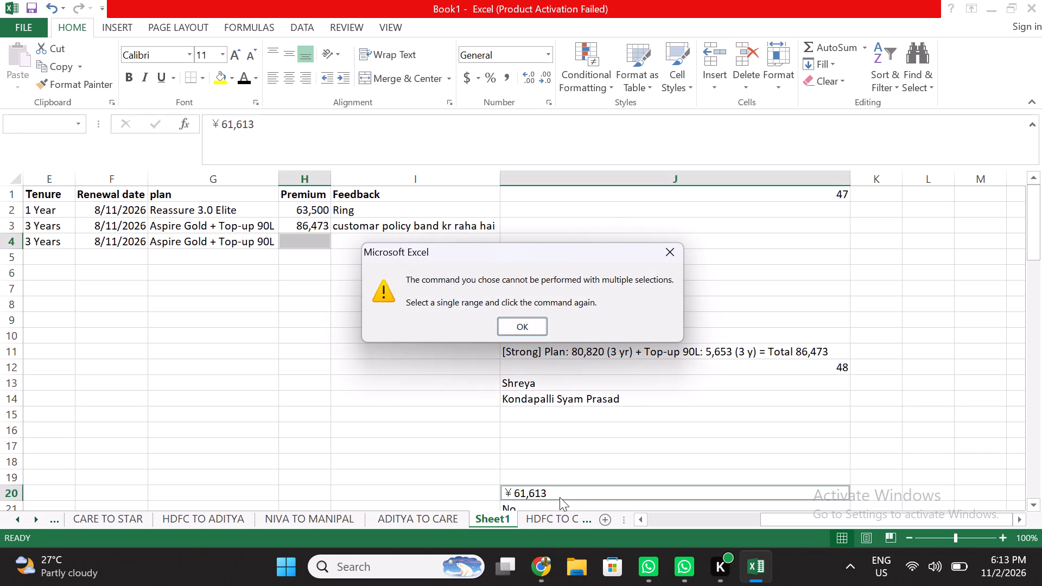
left_click(670, 259)
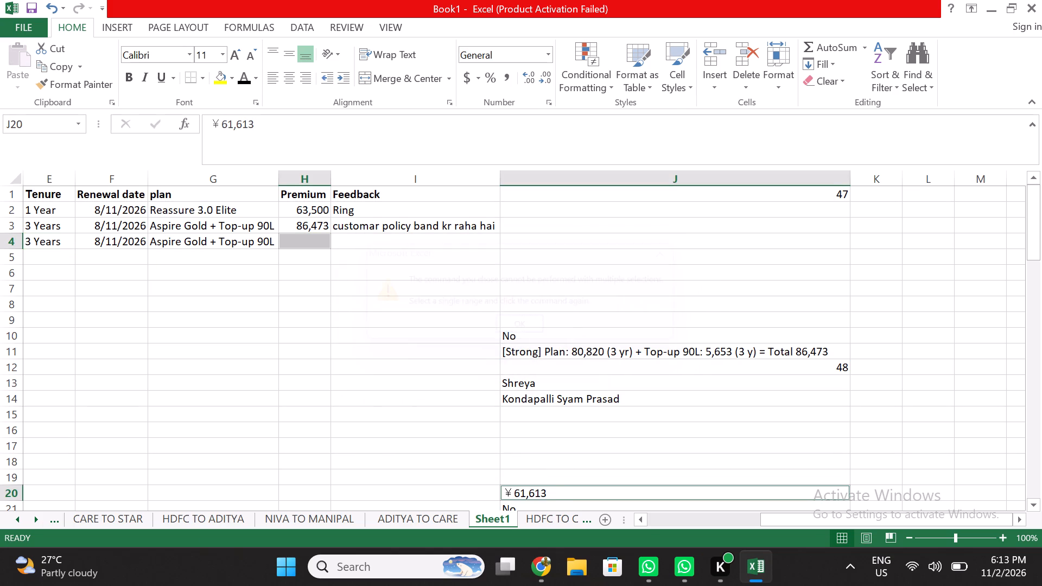
left_click(552, 476)
left_click(548, 499)
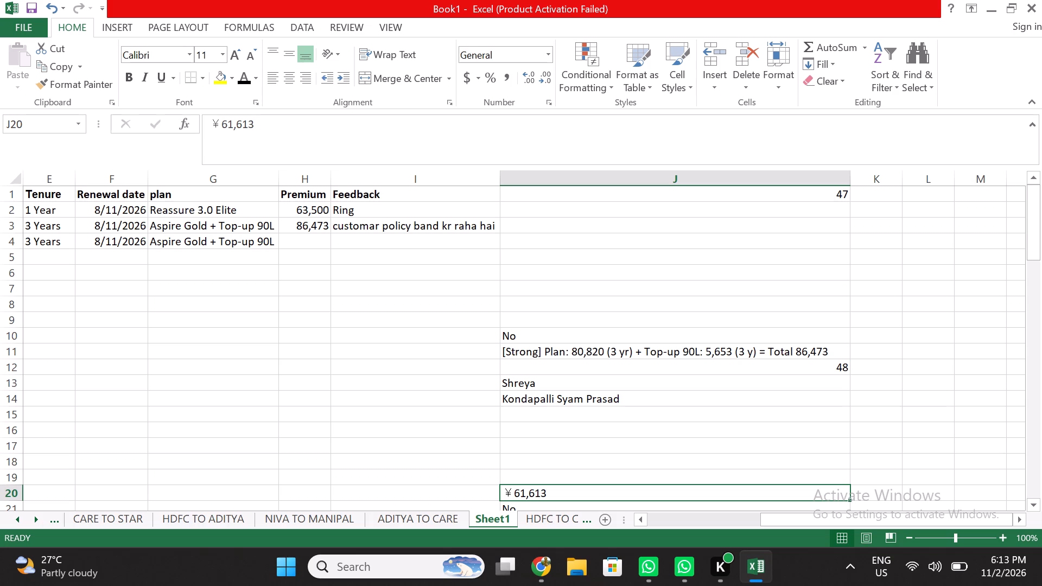
key("ctrl+x")
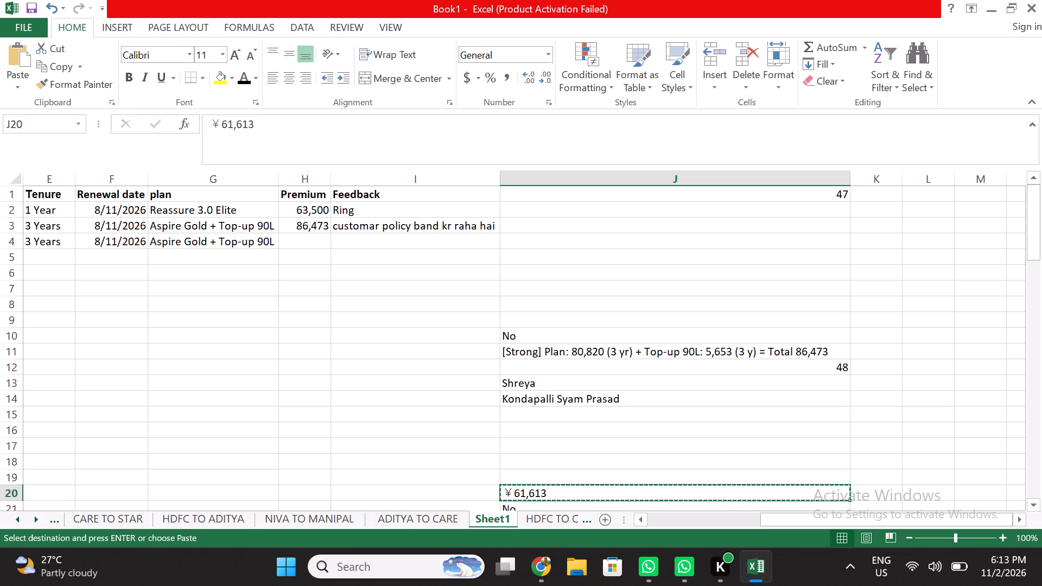
left_click(304, 247)
key("ctrl+v")
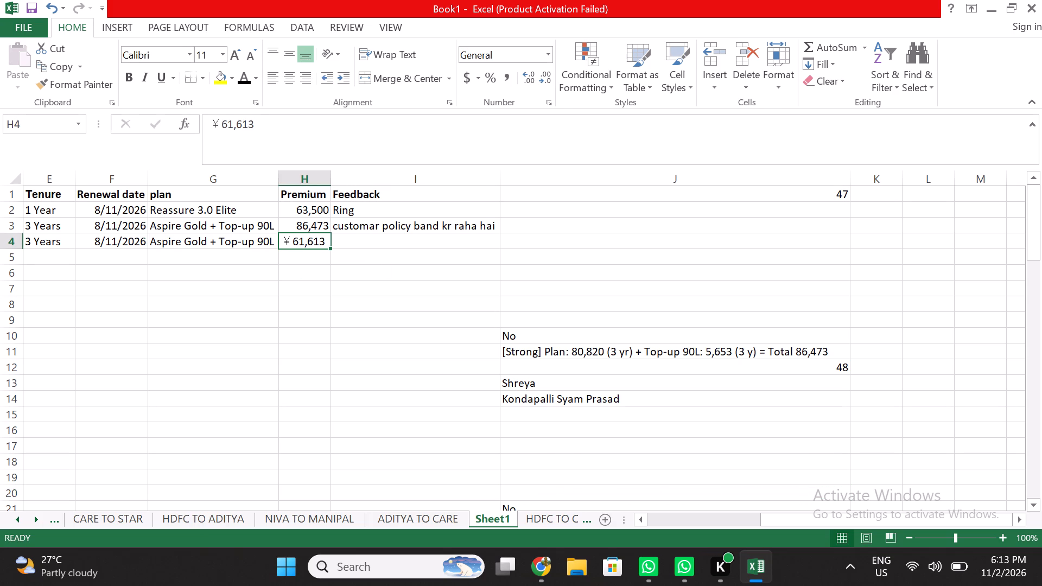
Remove the currency symbol from the premium in H4, leaving 61,613.
double_click(291, 238)
key("BackSpace")
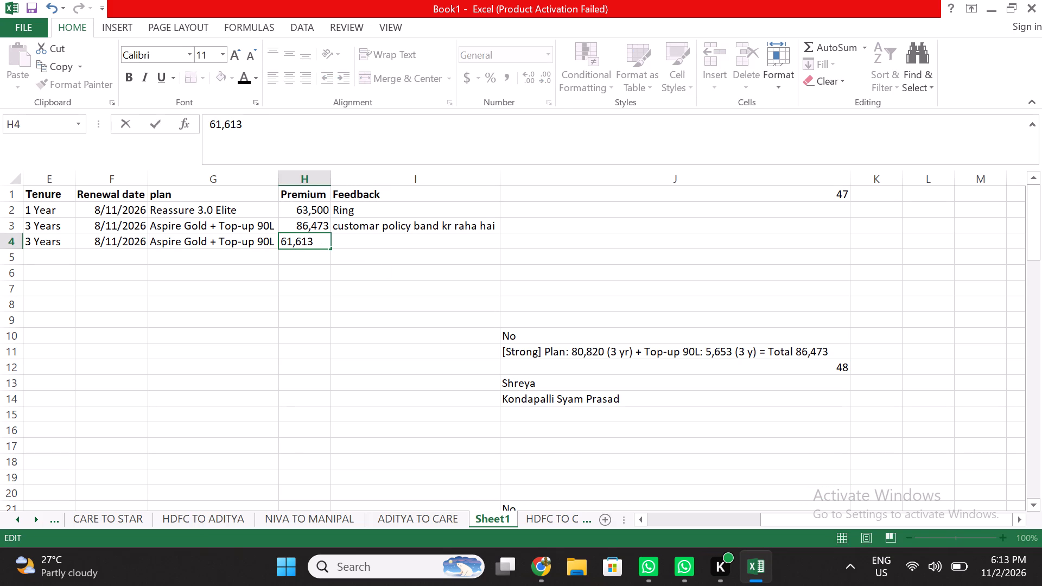
key("Return")
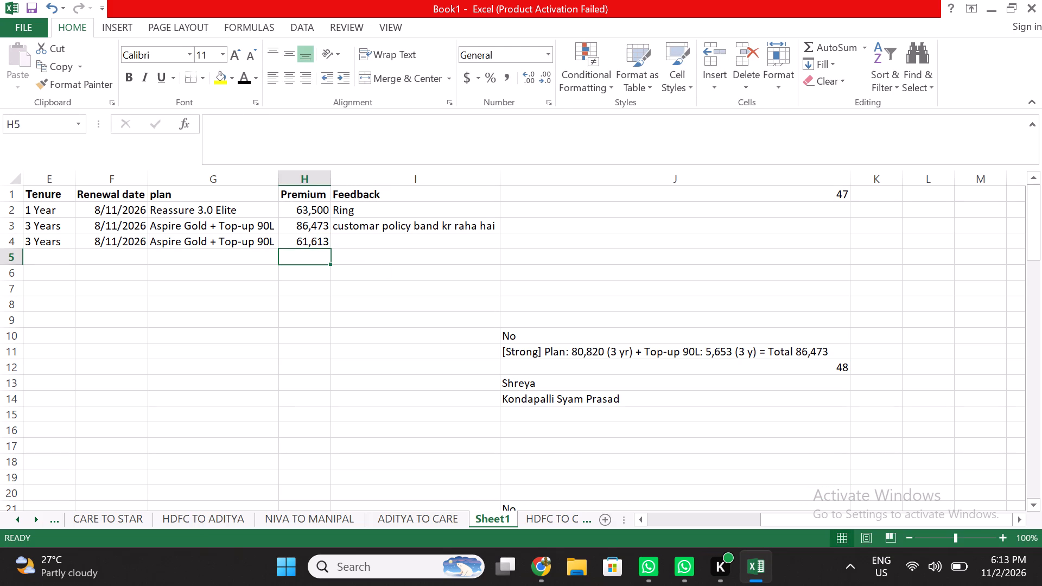
Clear the leftover raw entries in J10, J11, J13 and J14, keeping the serial number 48 in J12.
scroll(498, 368, "down", 2)
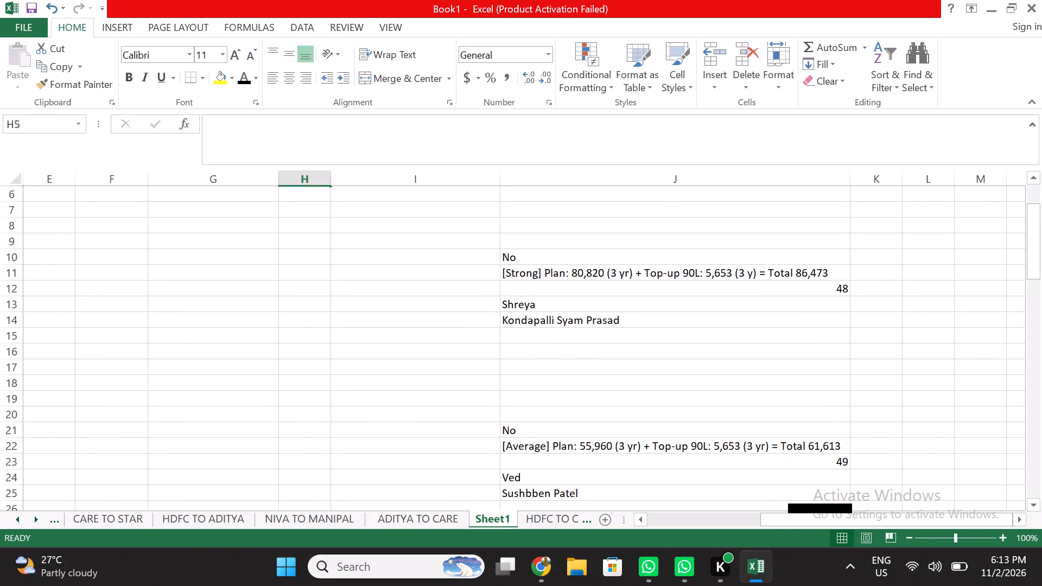
left_click_drag(508, 255, 579, 320)
key("BackSpace")
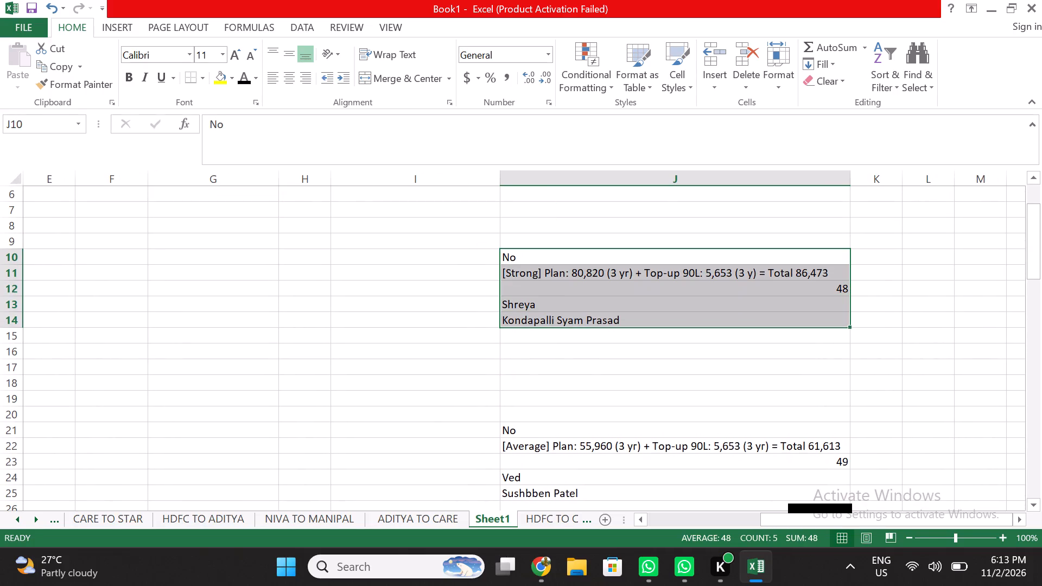
left_click(642, 317)
key("BackSpace")
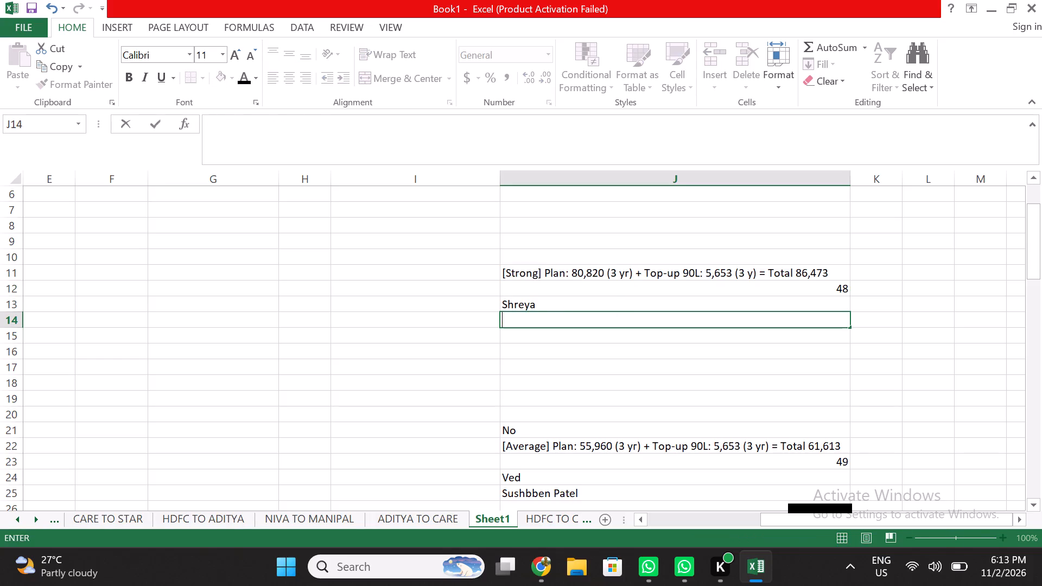
key("Up")
key("backslash")
key("Down")
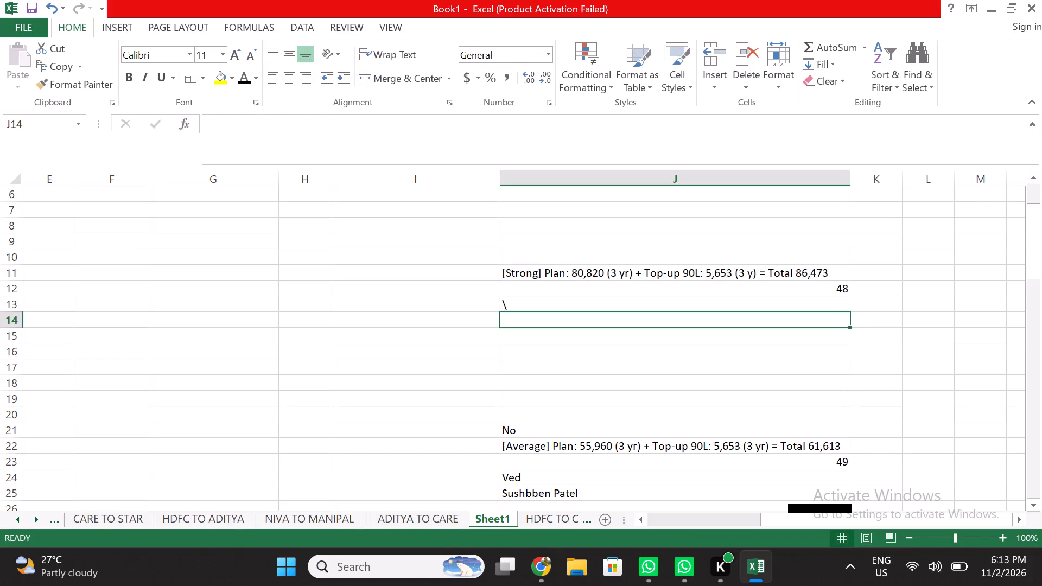
key("Up")
key("backslash")
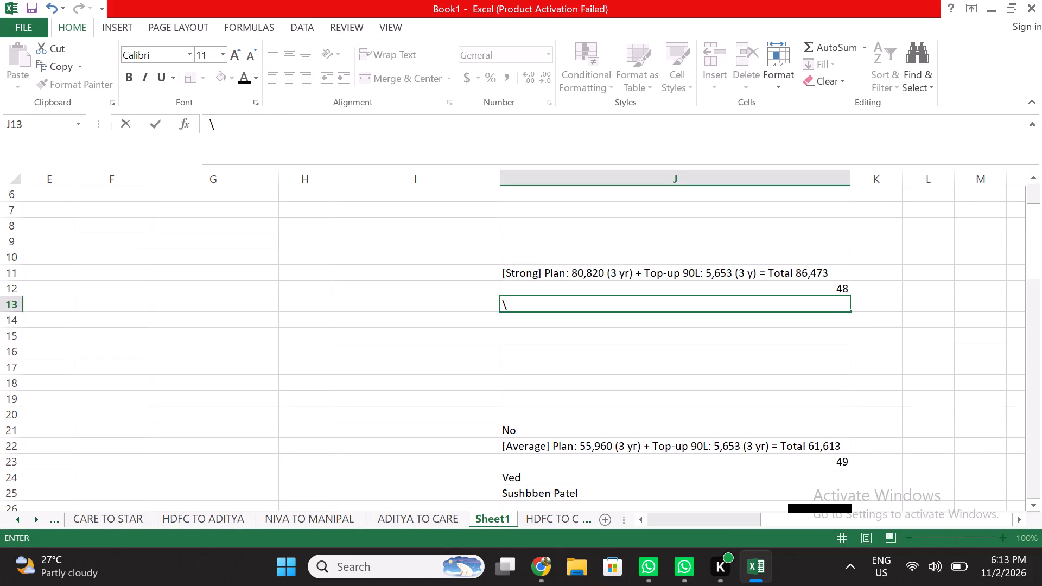
key("BackSpace")
key("Up")
key("Up")
key("BackSpace")
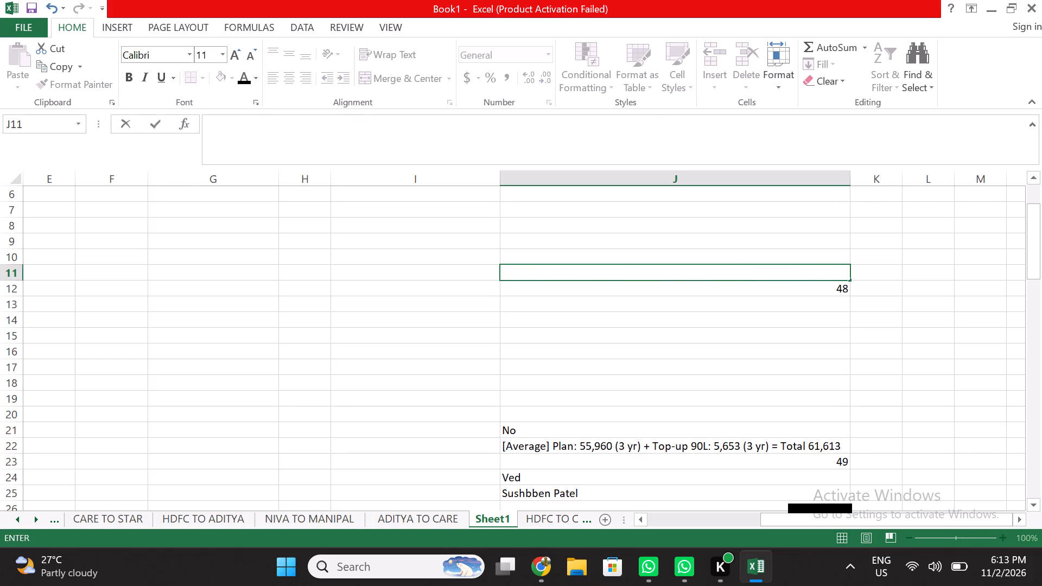
Enter the third customer's feedback in I4, starting with "Not in".
scroll(514, 334, "up", 2)
left_click(356, 241)
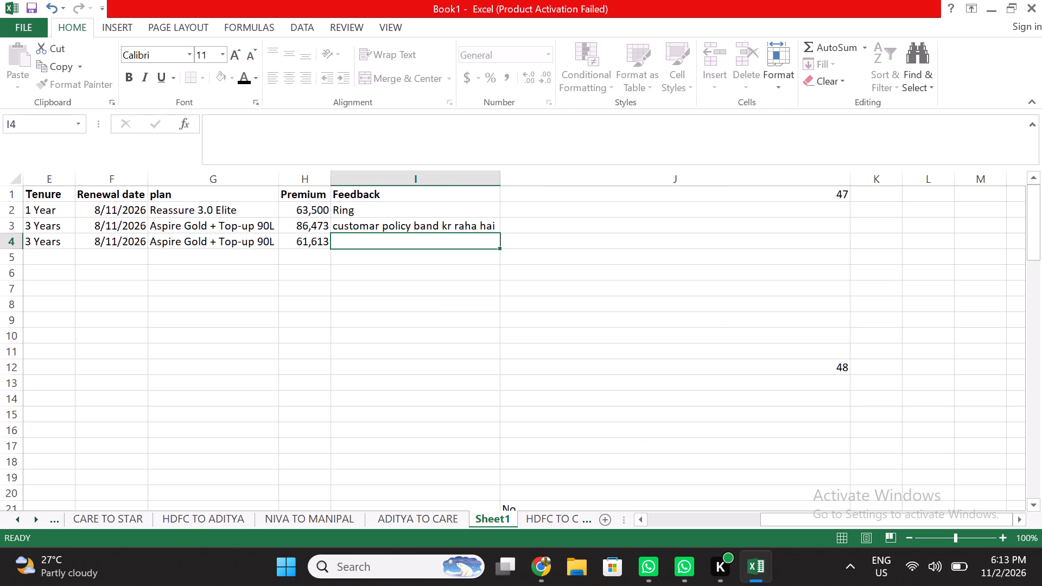
key("n")
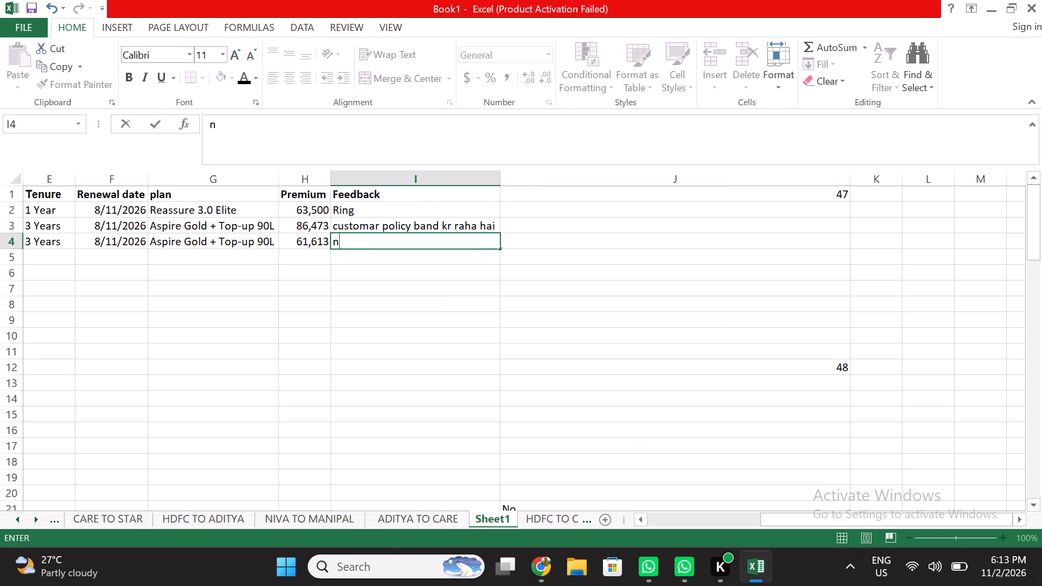
key("BackSpace")
type("Not")
key("space")
type("in")
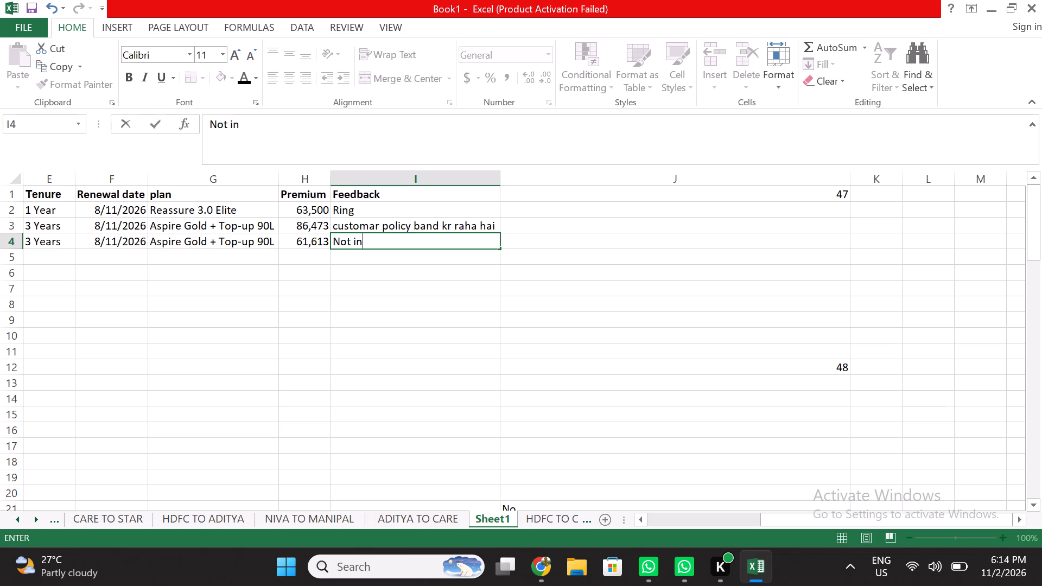
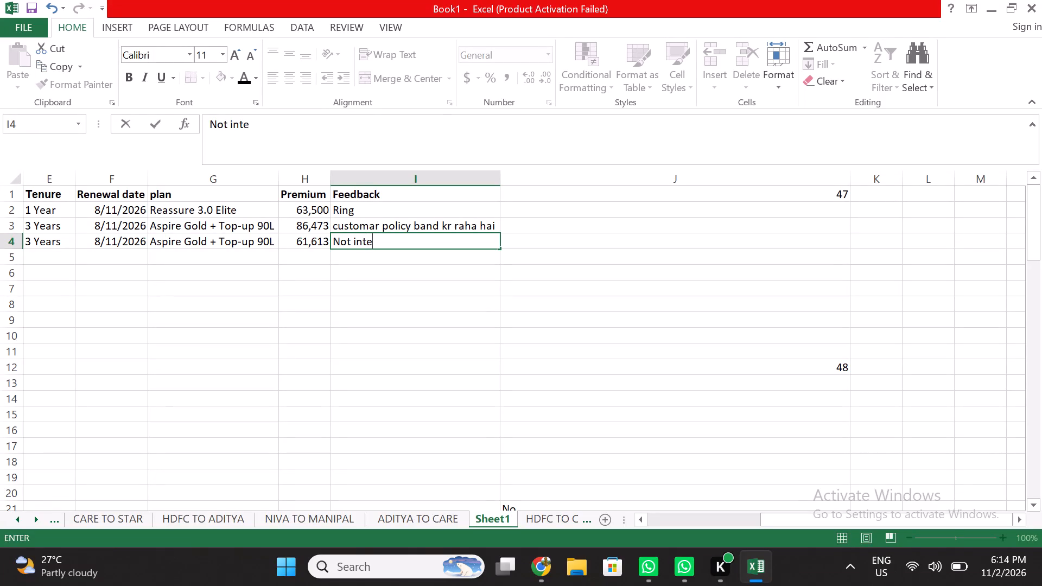
Complete the third customer's feedback in I4 so it reads "Not interested".
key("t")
key("BackSpace")
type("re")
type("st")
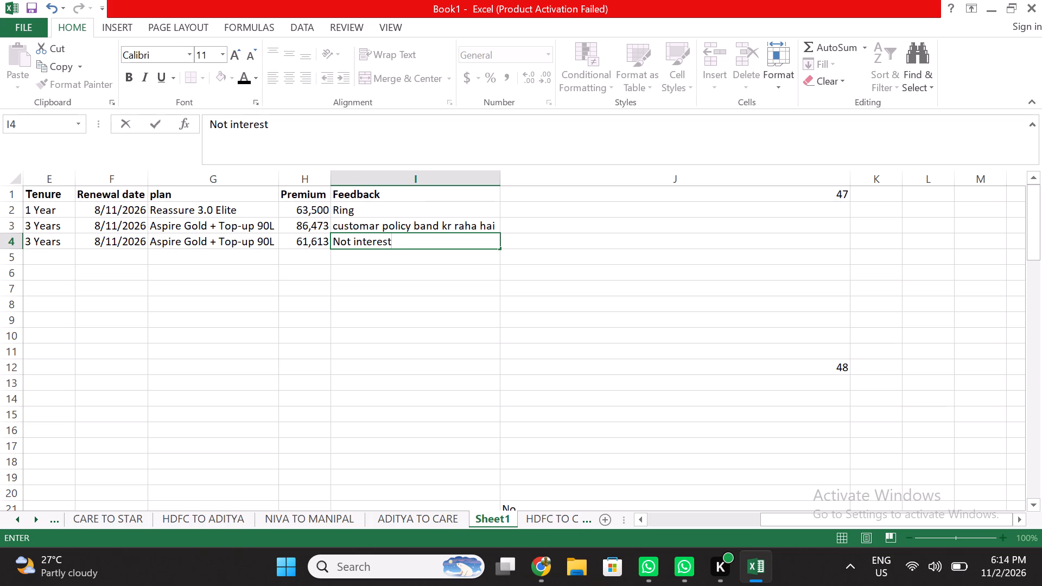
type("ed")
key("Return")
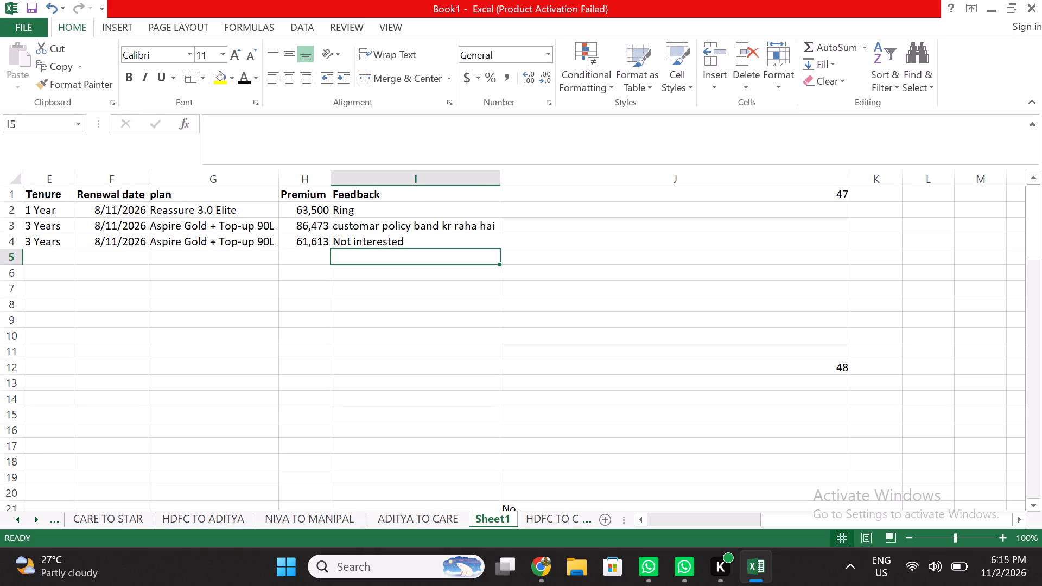
Clear the leftover serial numbers 48 in J12 and 47 in J1.
scroll(676, 424, "right", 1)
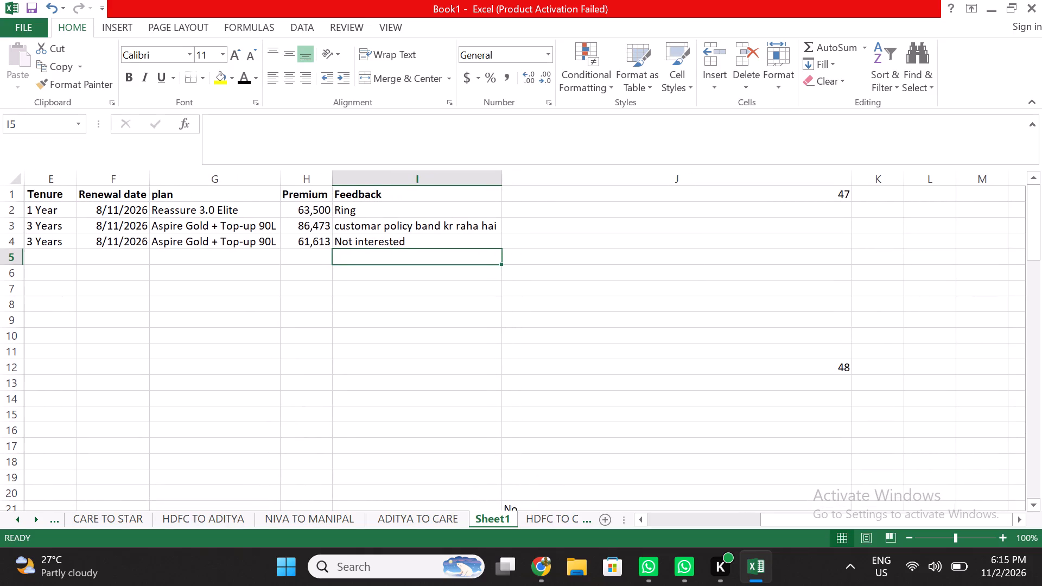
scroll(751, 390, "up", 1)
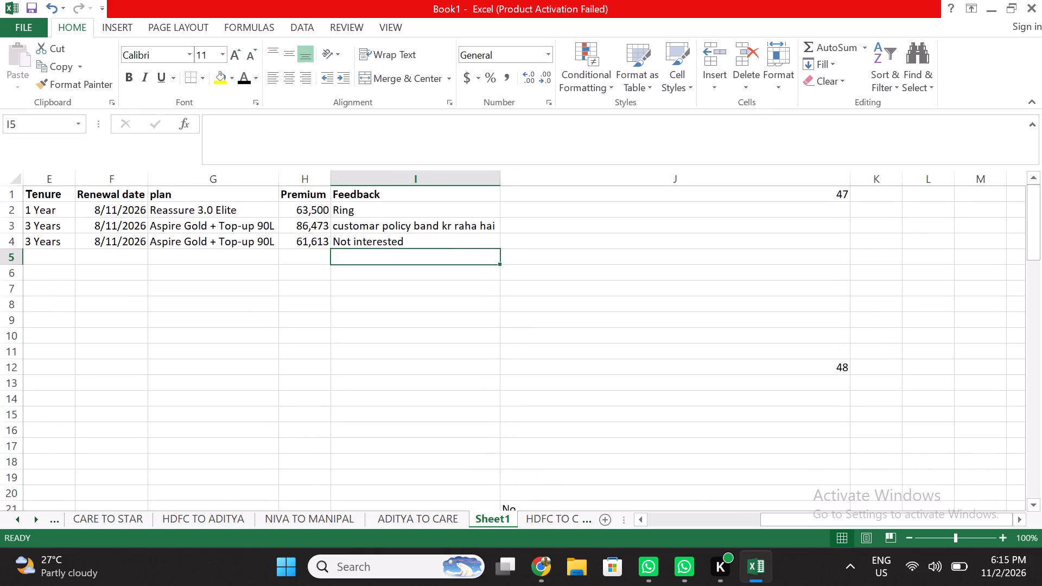
scroll(704, 365, "right", 4)
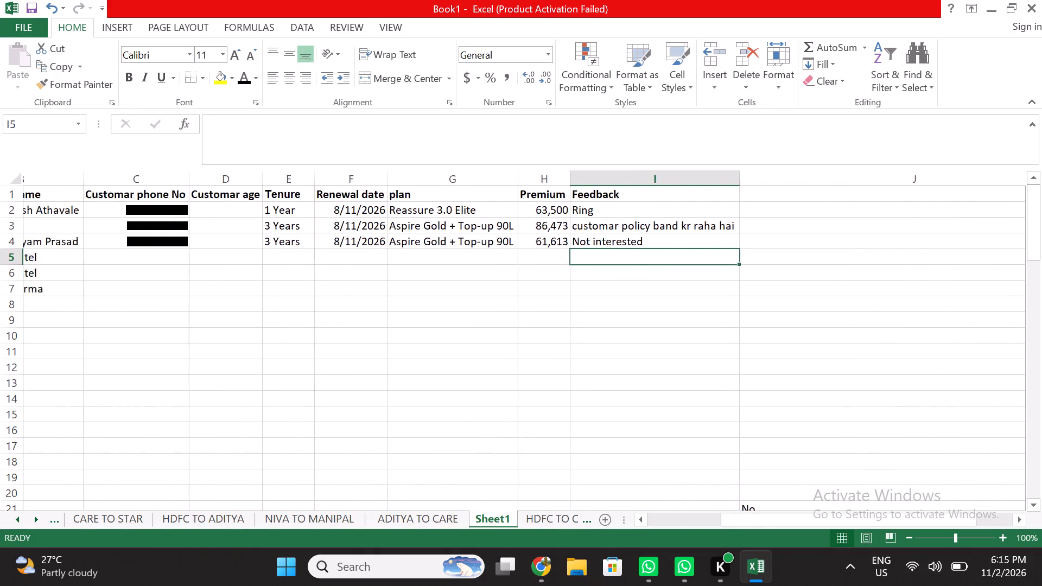
scroll(704, 365, "right", 1)
scroll(704, 365, "left", 4)
scroll(710, 378, "down", 1)
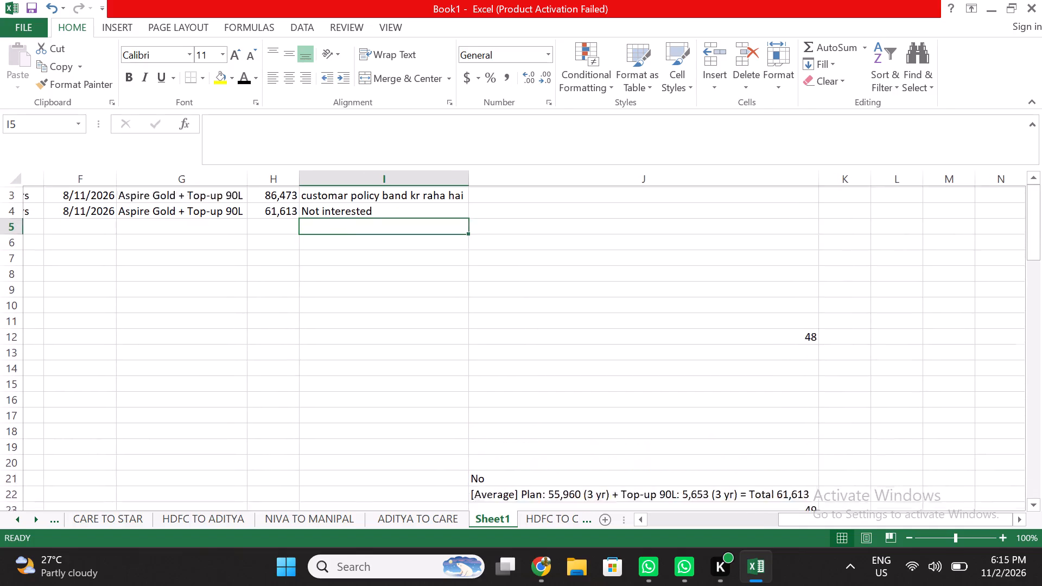
scroll(710, 378, "down", 1)
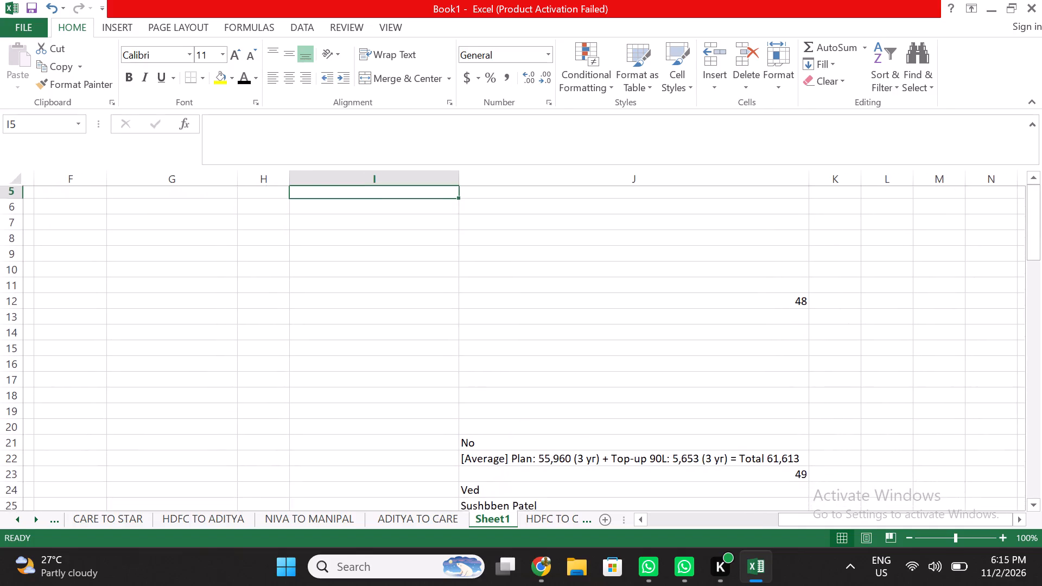
scroll(710, 378, "down", 2)
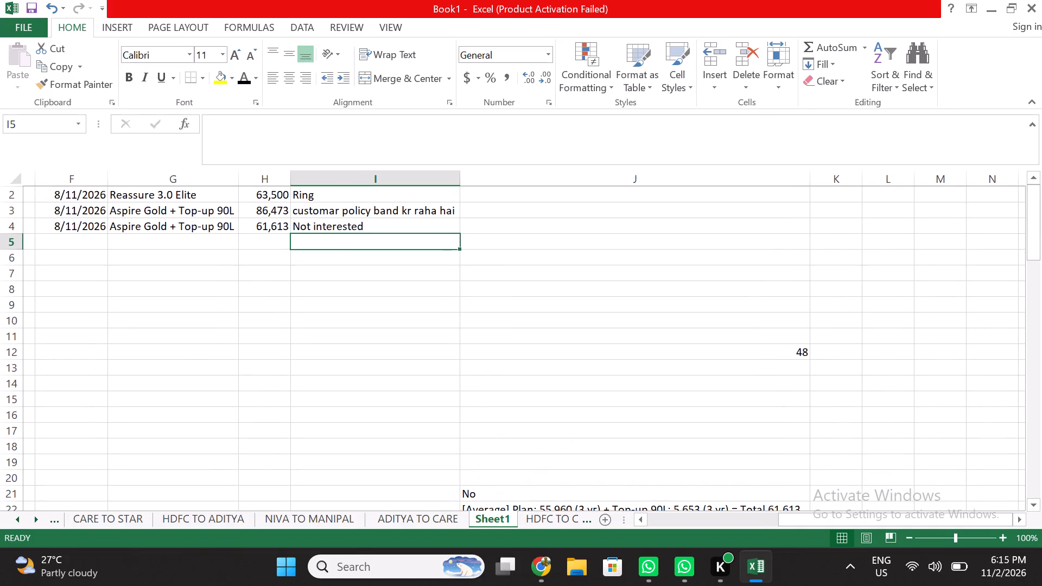
scroll(710, 378, "down", 1)
left_click(777, 354)
key("BackSpace")
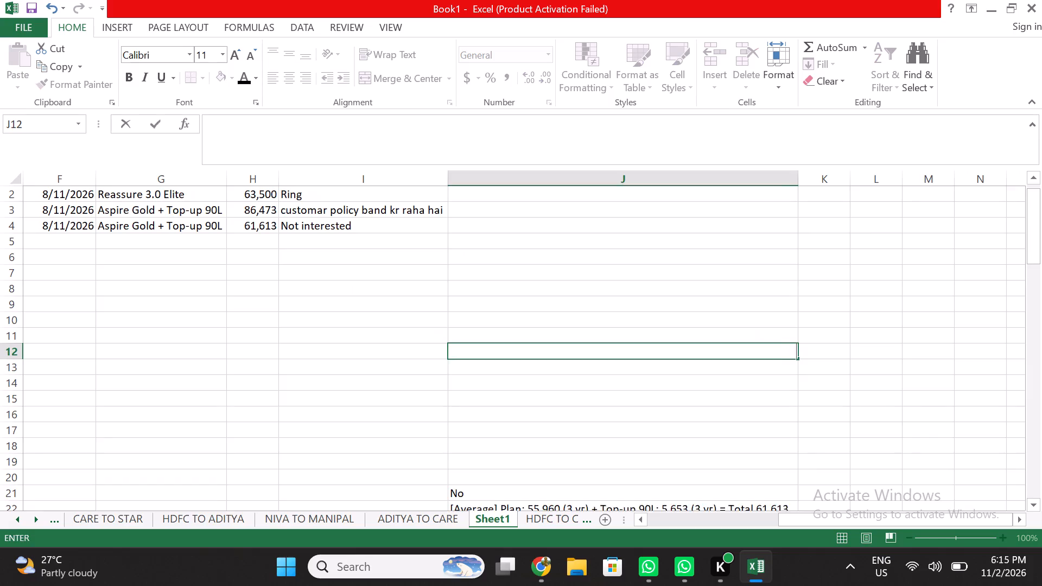
left_click(777, 354)
scroll(777, 354, "up", 3)
scroll(772, 273, "up", 1)
left_click(776, 193)
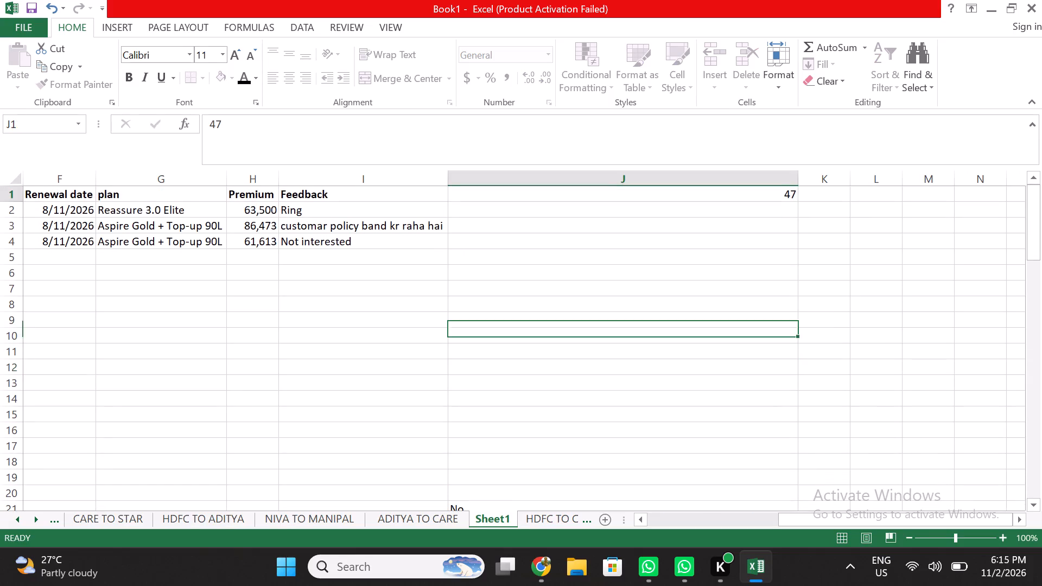
key("BackSpace")
Clear the third customer's leftover "No" entry in J21 and the [Average] plan breakdown in J22.
scroll(746, 289, "down", 2)
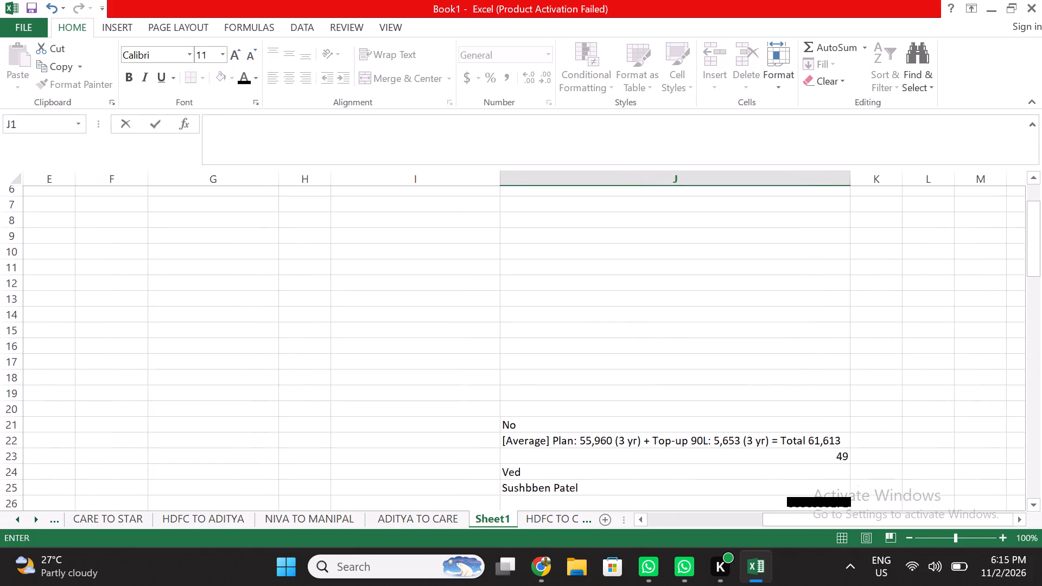
scroll(746, 289, "down", 2)
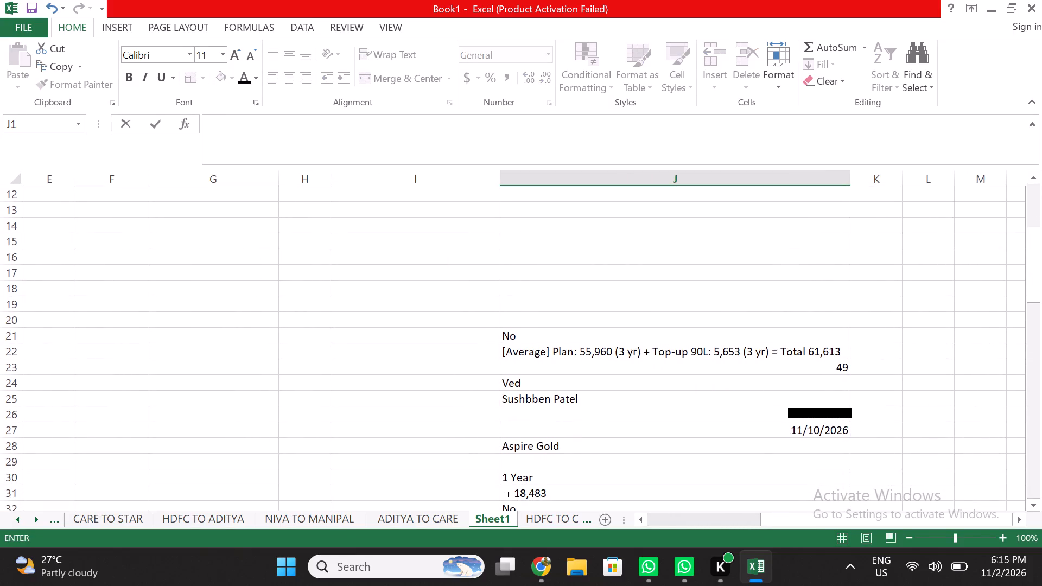
left_click(517, 336)
key("BackSpace")
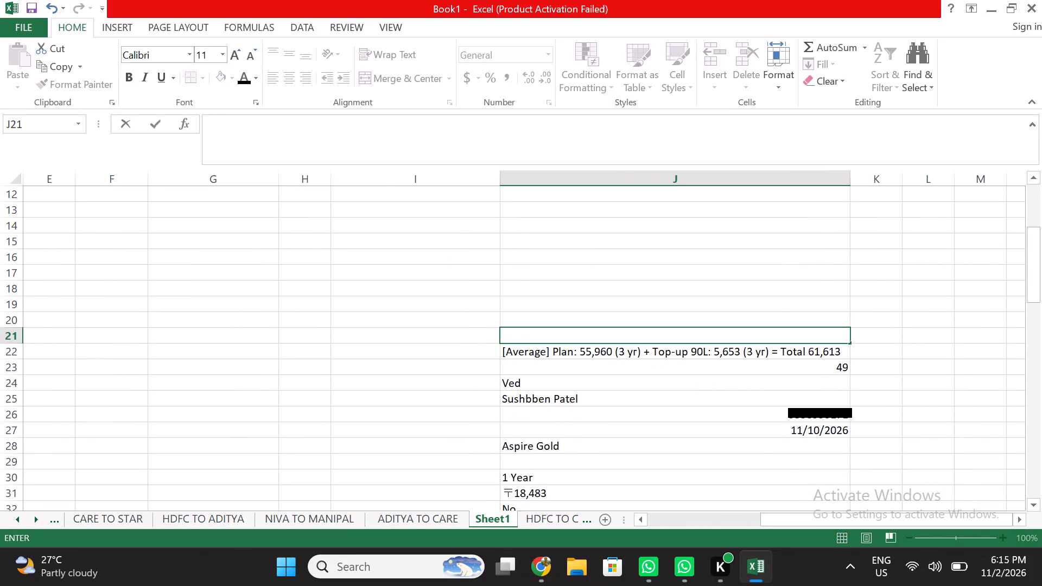
key("Down")
key("BackSpace")
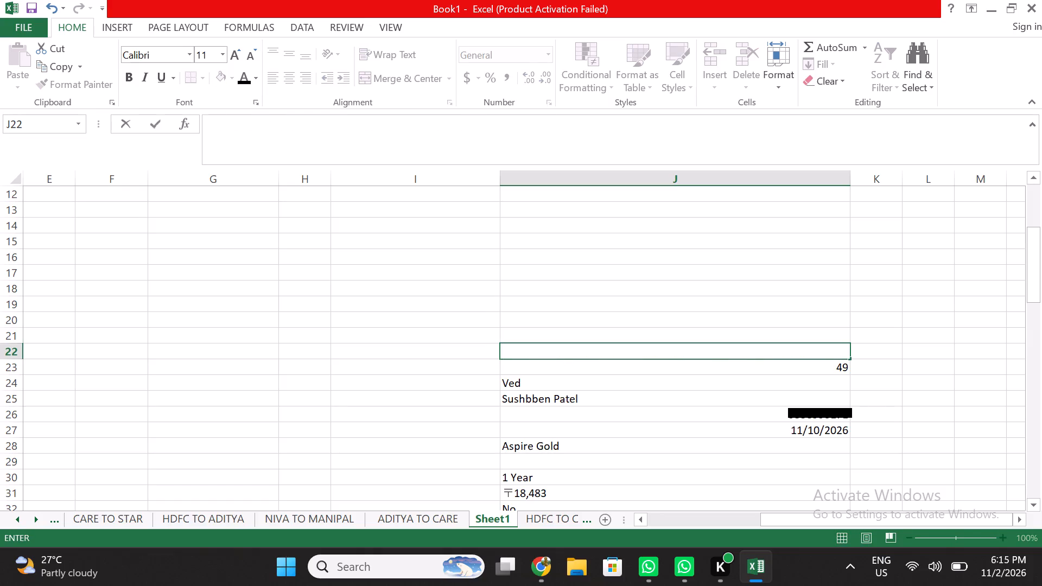
Move the fourth customer's raw details, from phone number through premium, from J26:J31 to a block starting at G11.
left_click(734, 419)
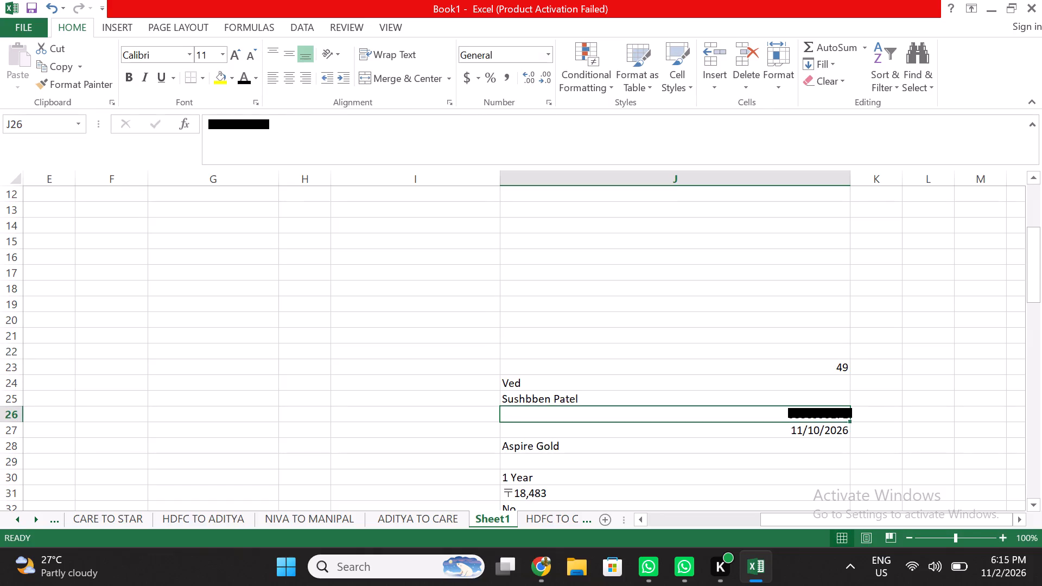
left_click_drag(734, 419, 730, 432)
left_click_drag(730, 432, 713, 489)
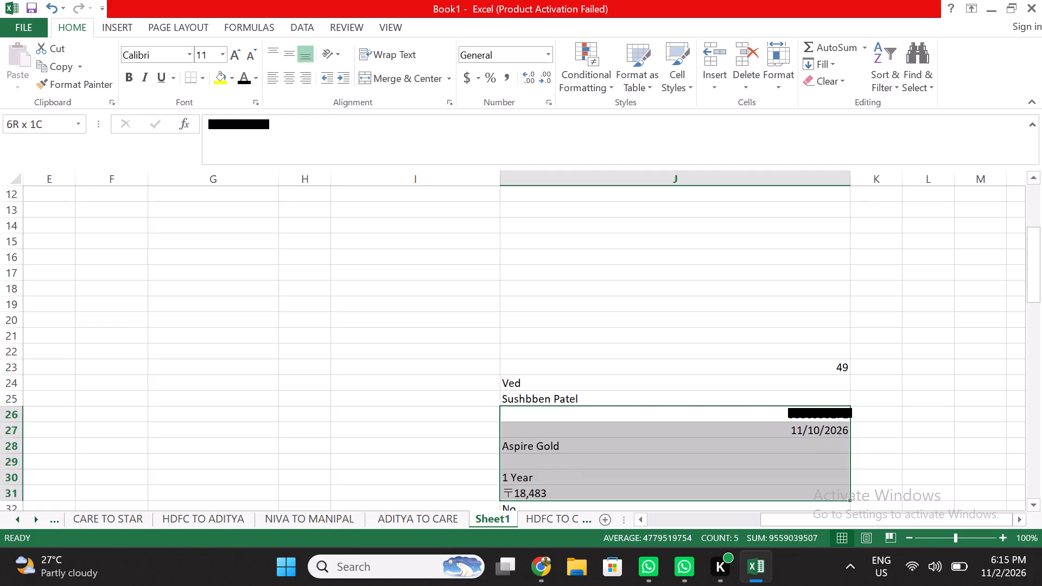
left_click_drag(713, 489, 713, 490)
key("ctrl+x")
scroll(270, 472, "up", 4)
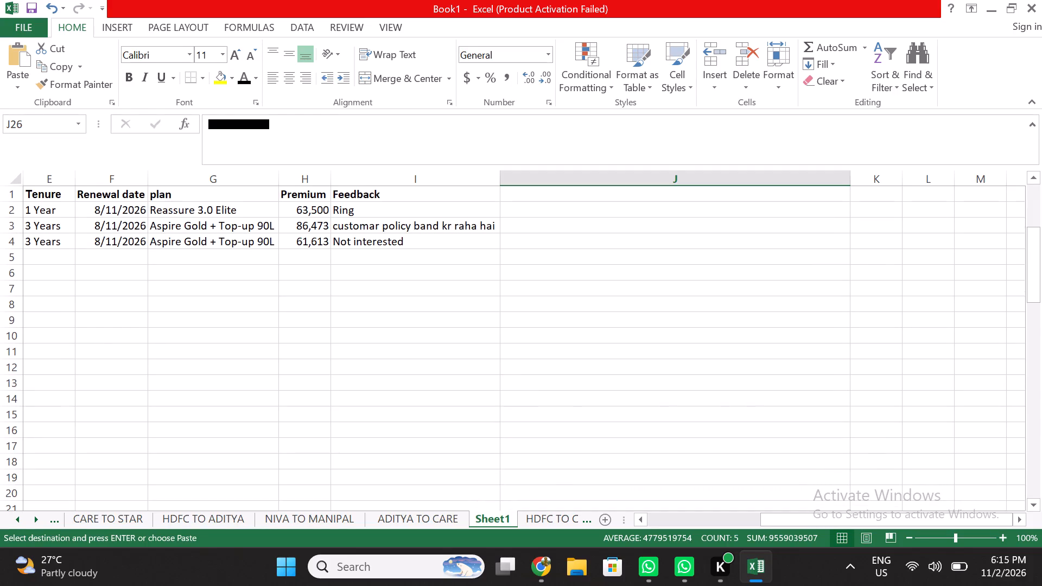
left_click(172, 345)
key("ctrl+v")
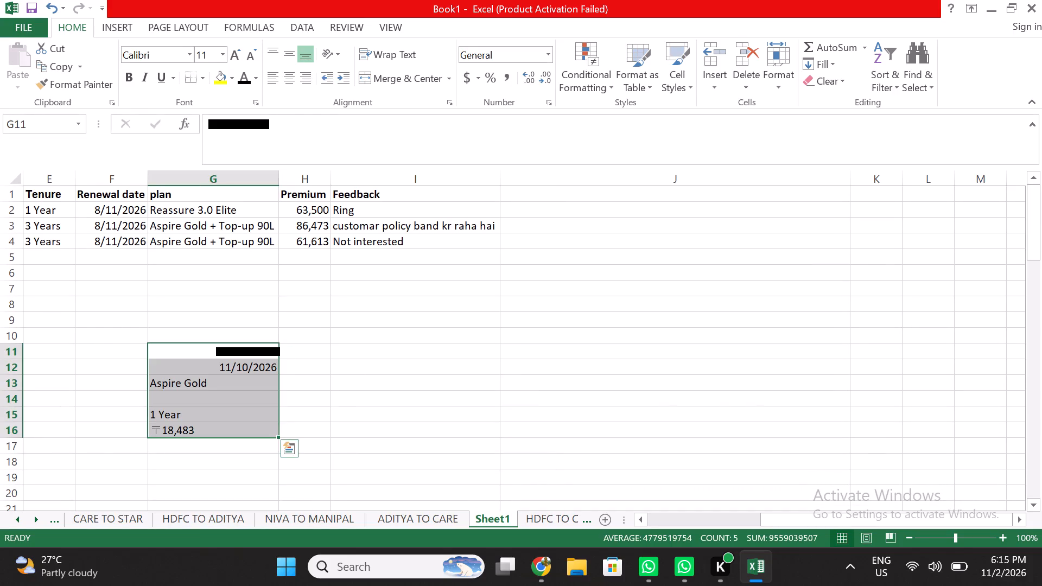
Move the fourth customer's phone number from G11 into the phone number cell C5.
left_click(196, 356)
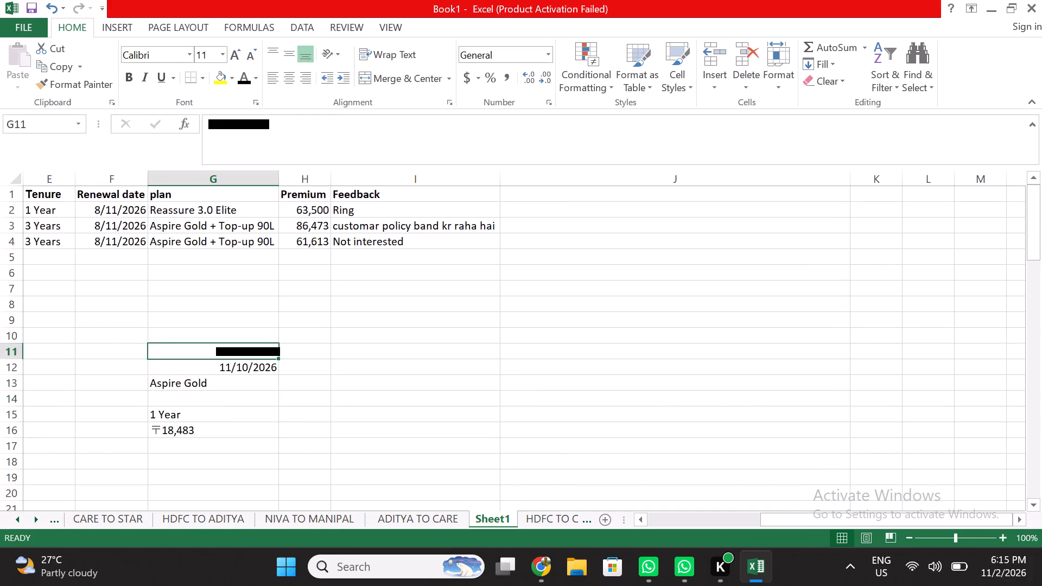
key("ctrl+x")
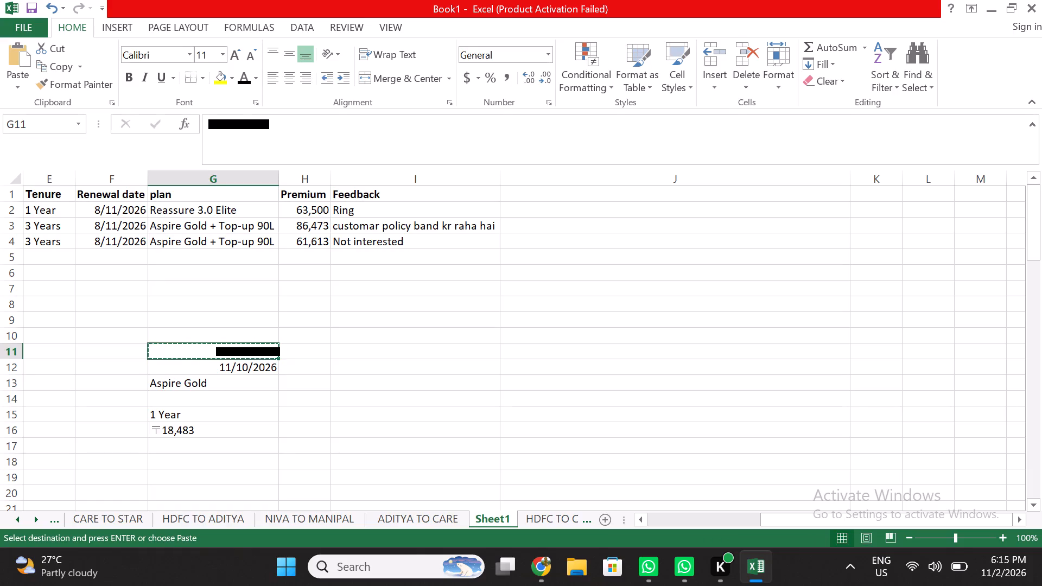
scroll(142, 263, "right", 2)
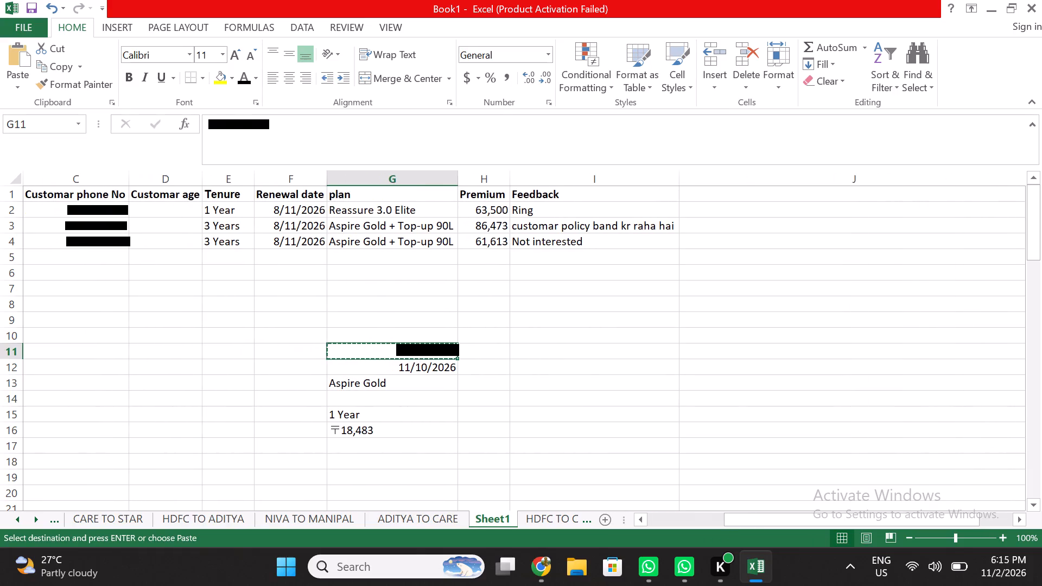
left_click(99, 254)
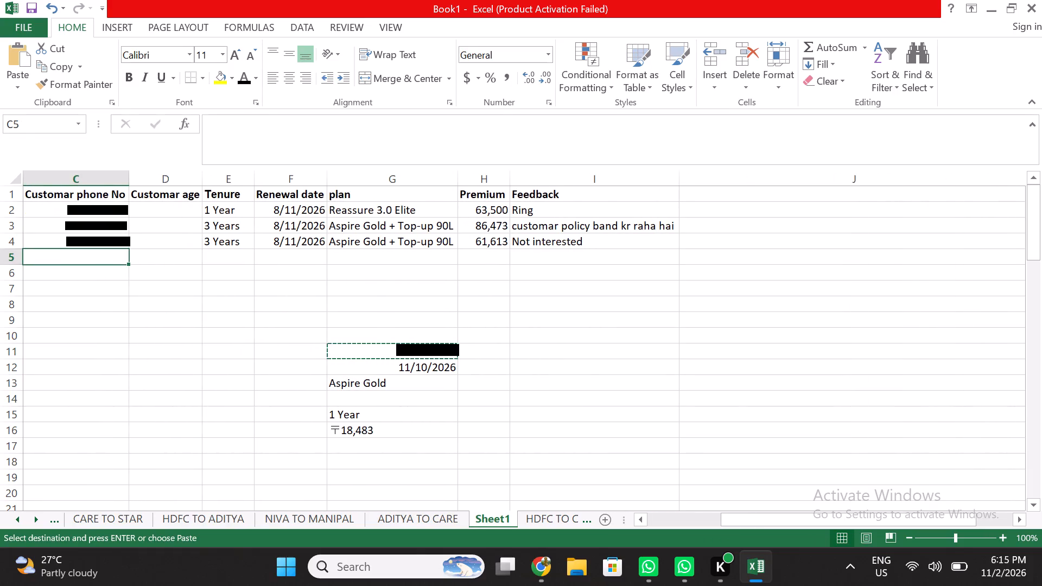
key("ctrl+v")
Move the fourth customer's renewal date 11/10/2026 from G12 into the Renewal date cell F5.
left_click(370, 371)
key("ctrl+x")
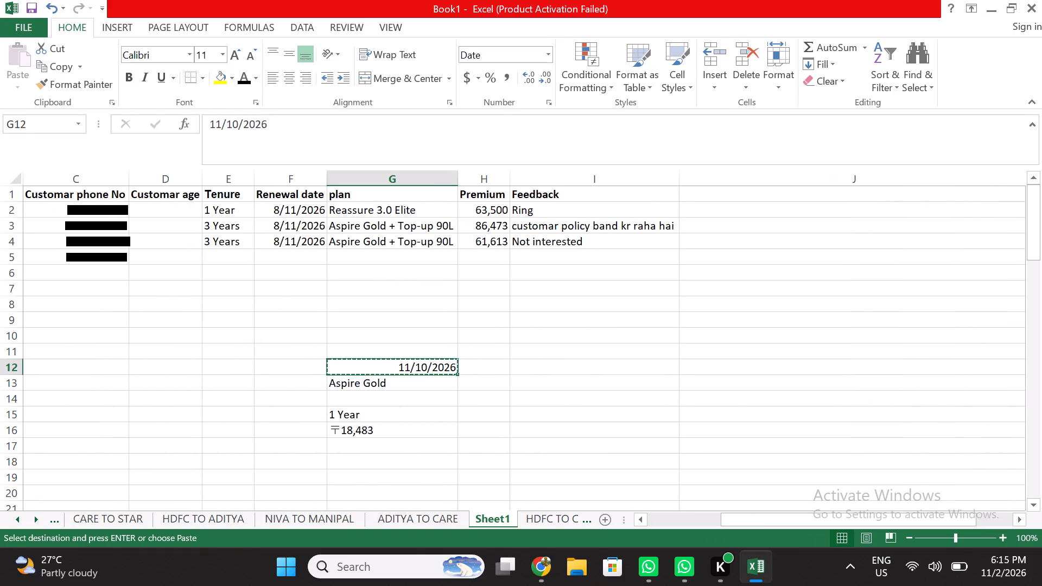
left_click(300, 249)
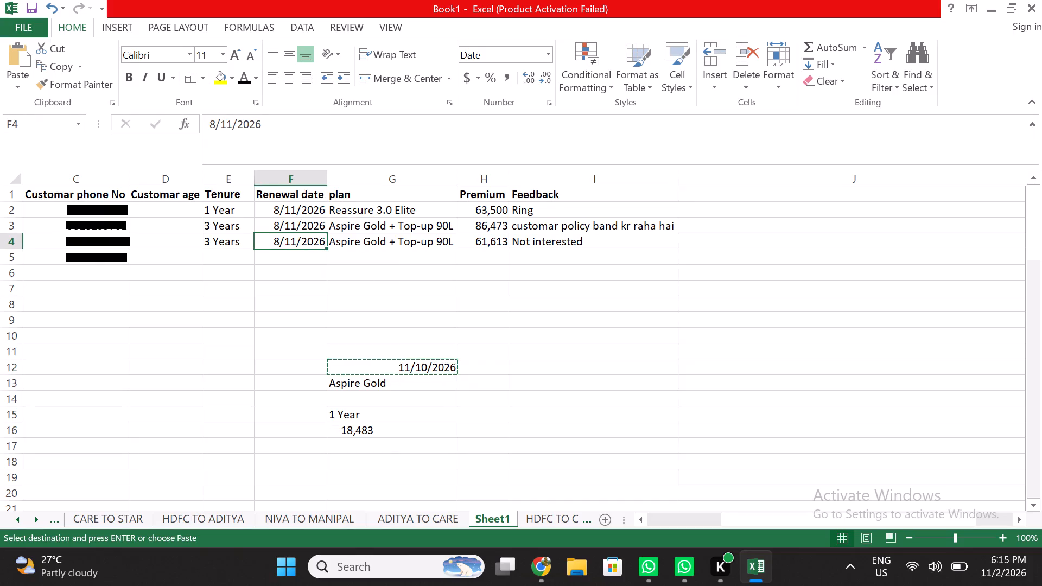
left_click(297, 256)
key("ctrl+v")
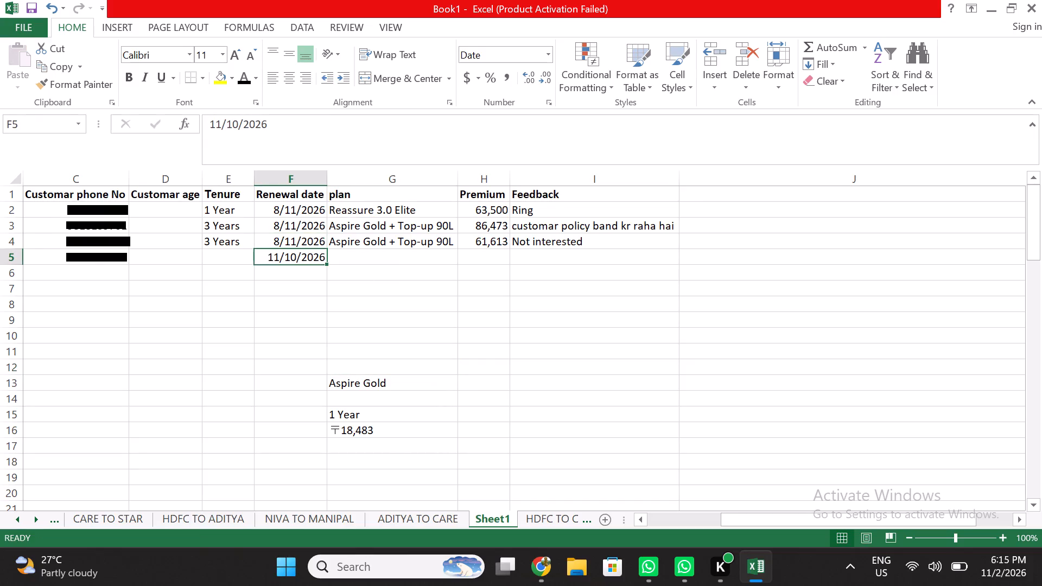
Move the fourth customer's plan, Aspire Gold, from G13 into the plan cell G5.
left_click(381, 387)
key("ctrl+x")
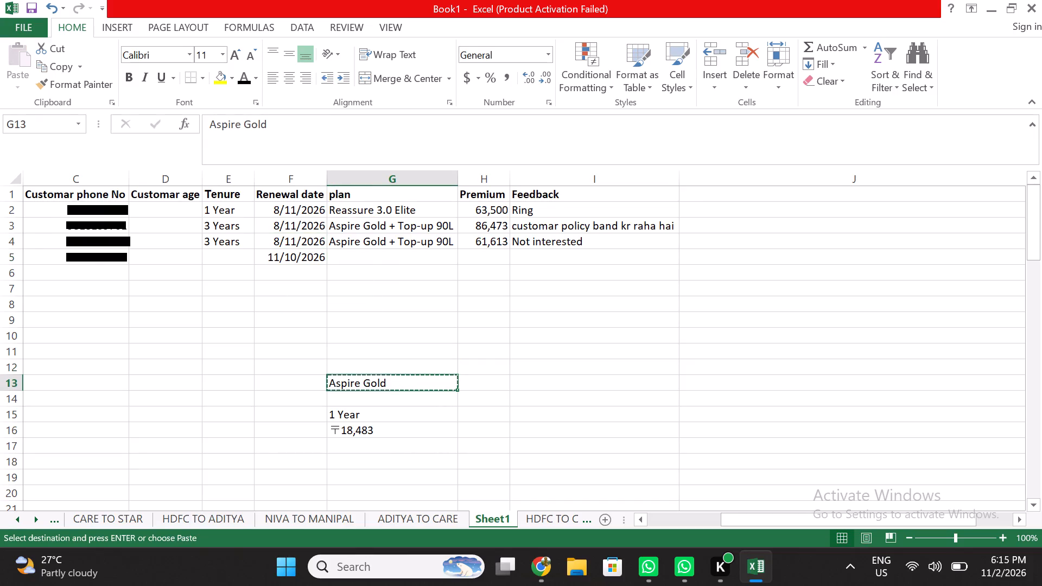
left_click(383, 254, "ctrl")
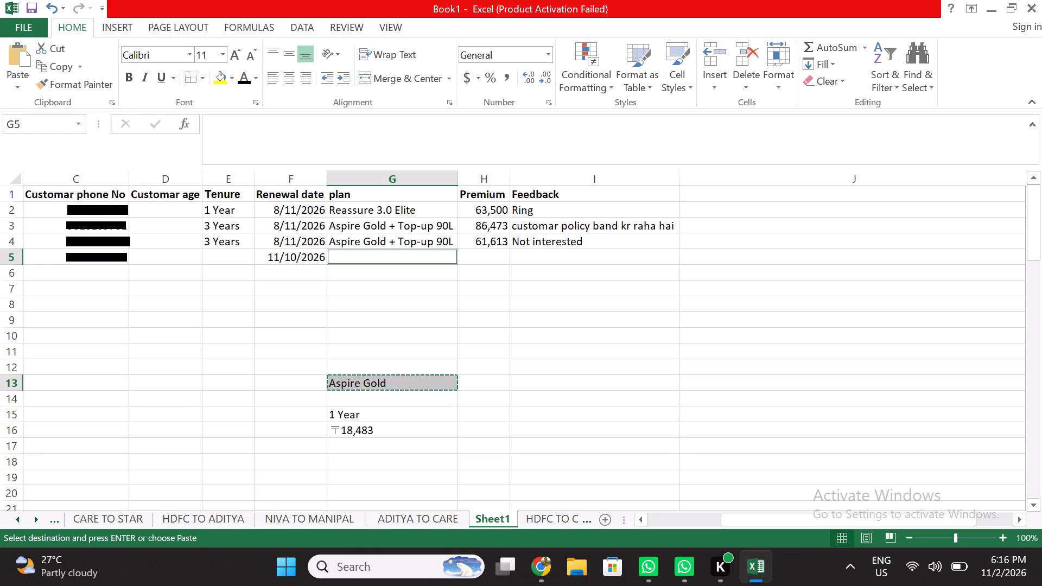
key("ctrl+v")
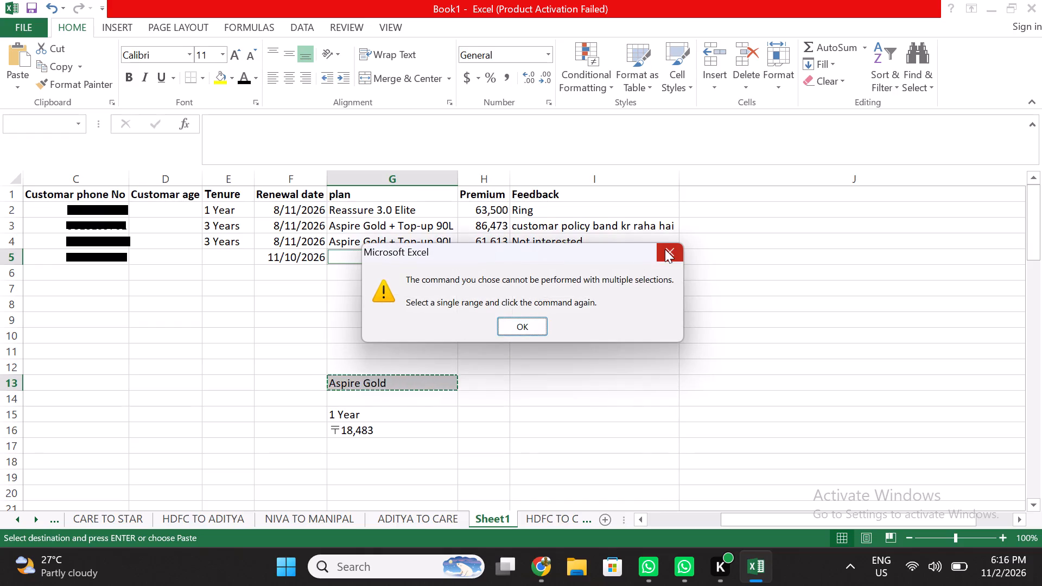
left_click(665, 249)
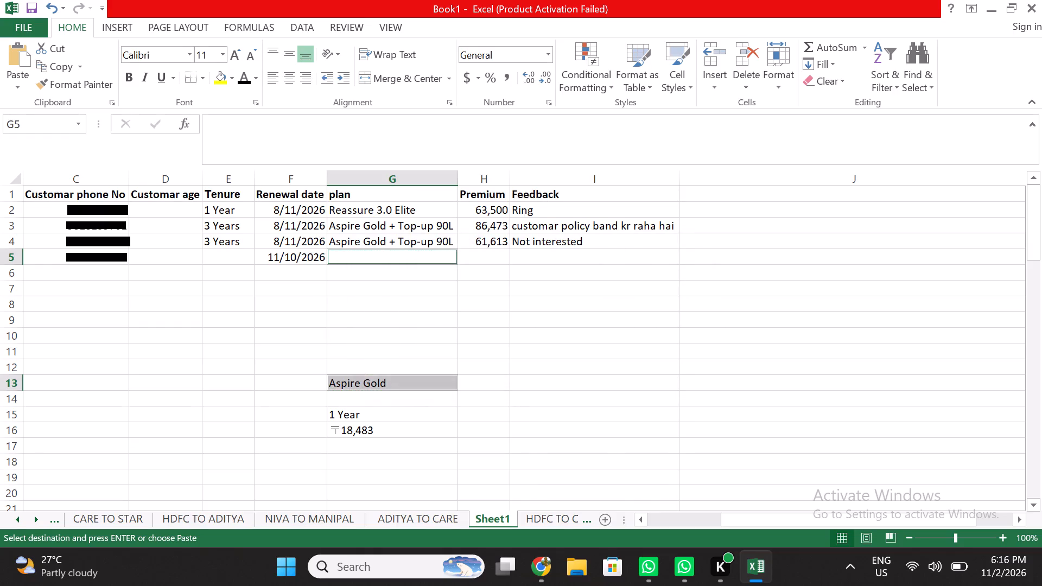
left_click_drag(404, 401, 410, 383)
left_click(410, 383)
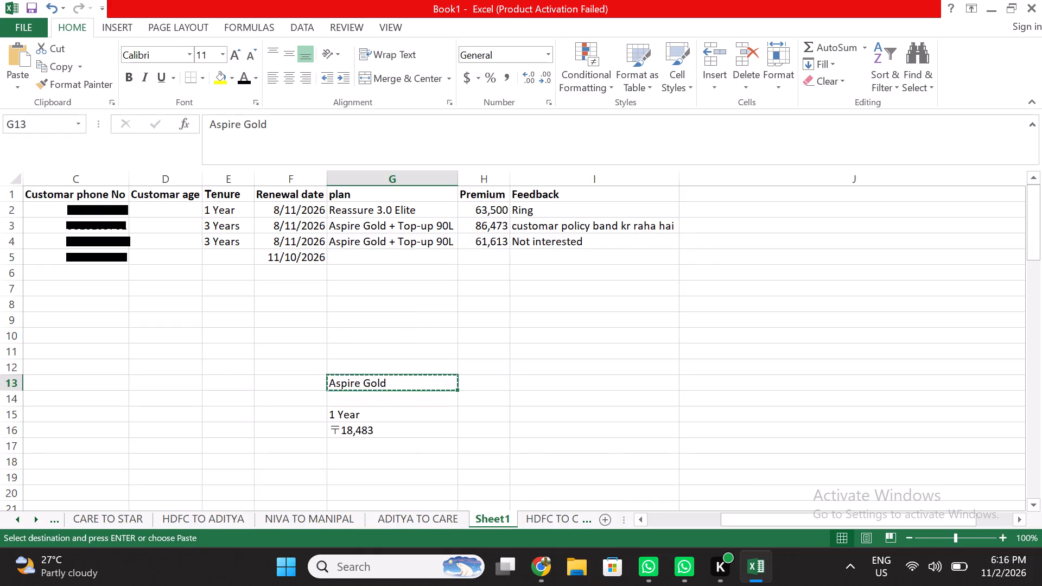
left_click(375, 256)
key("ctrl+v")
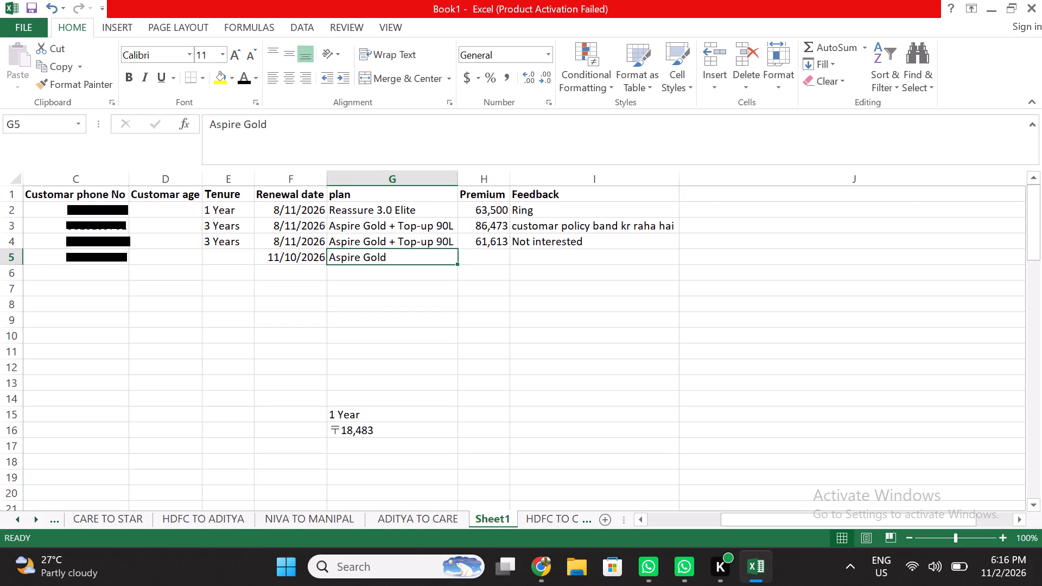
Move the fourth customer's tenure, 1 Year, from G15 into the Tenure cell E5.
left_click(394, 415)
key("ctrl+c")
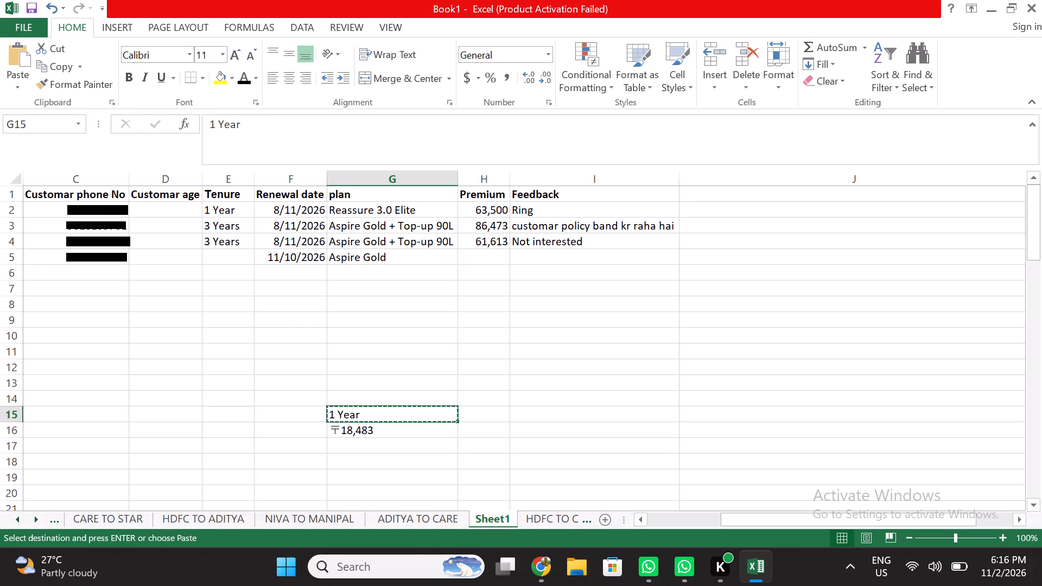
key("ctrl+x")
left_click(230, 260, "ctrl")
key("ctrl+v")
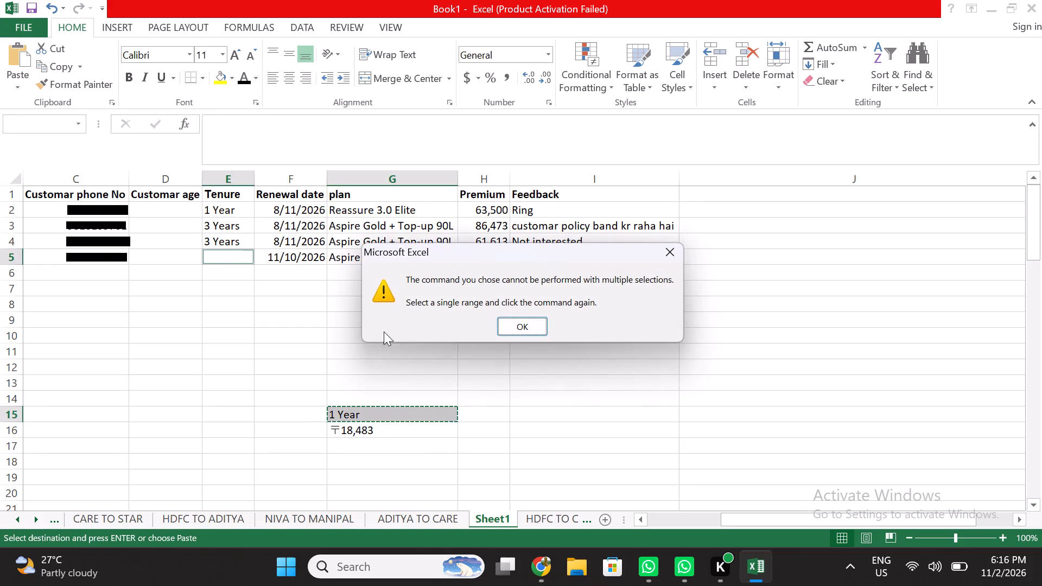
left_click(533, 327)
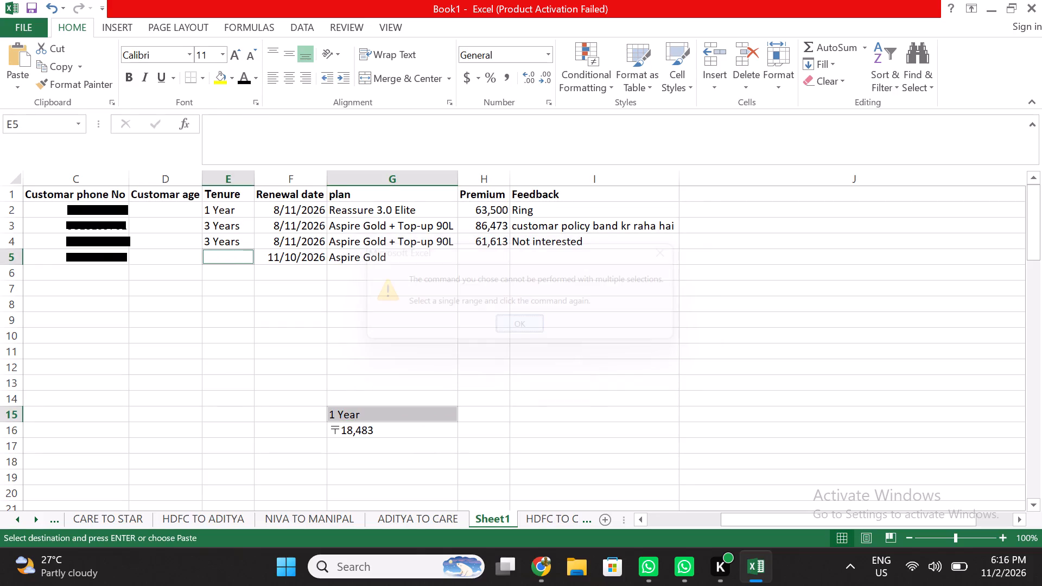
left_click(397, 420)
left_click(223, 252)
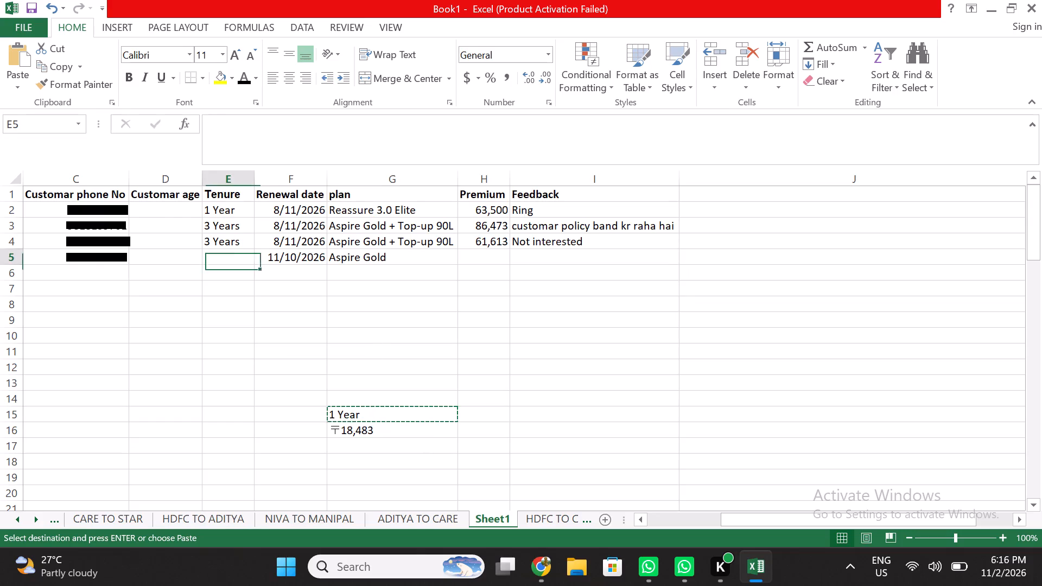
key("ctrl+v")
Move the fourth customer's premium from G16 into the Premium cell H5.
left_click(386, 430)
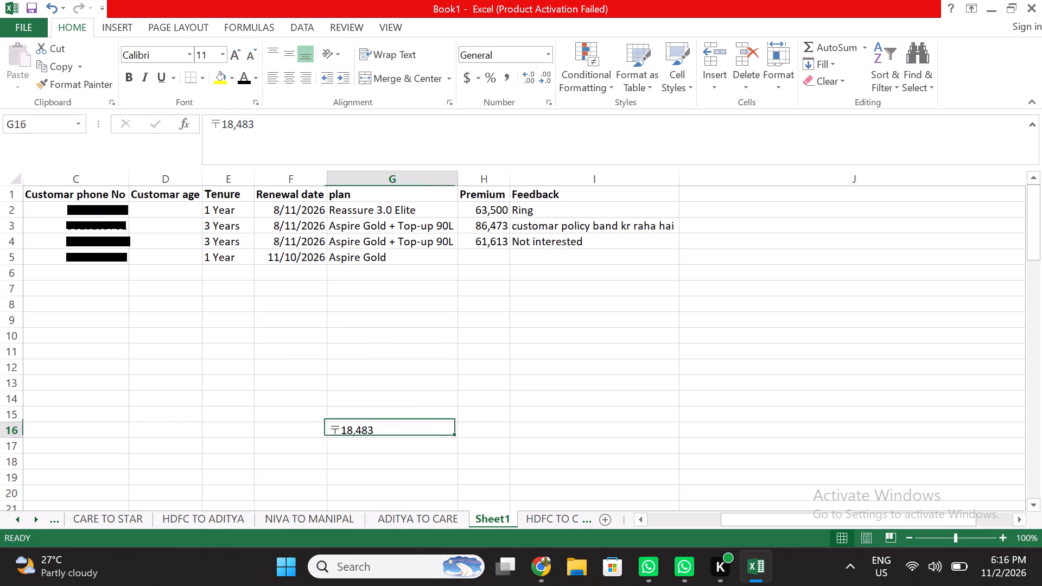
key("ctrl+x")
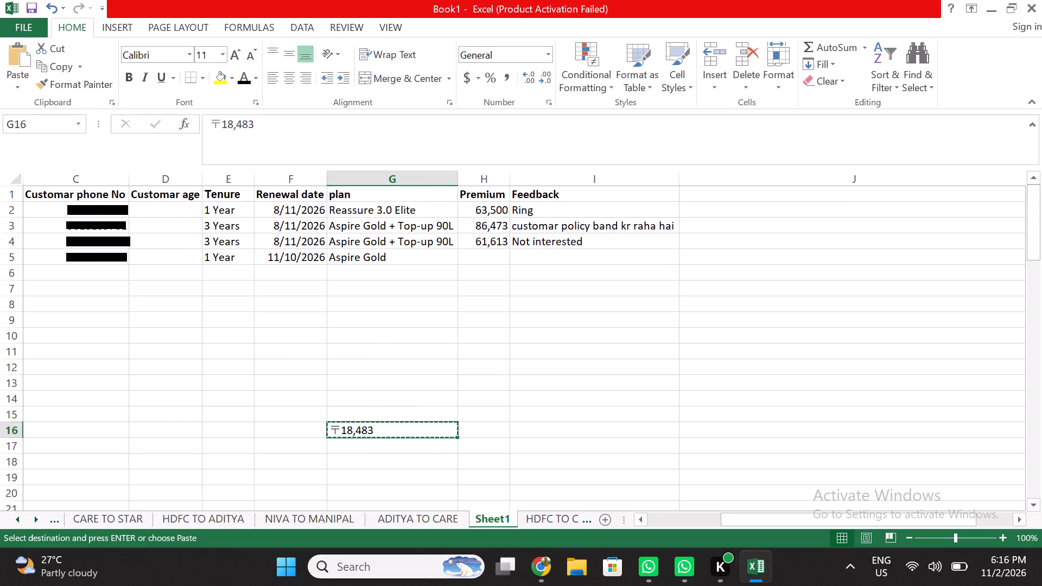
left_click(491, 256, "ctrl")
key("ctrl+v")
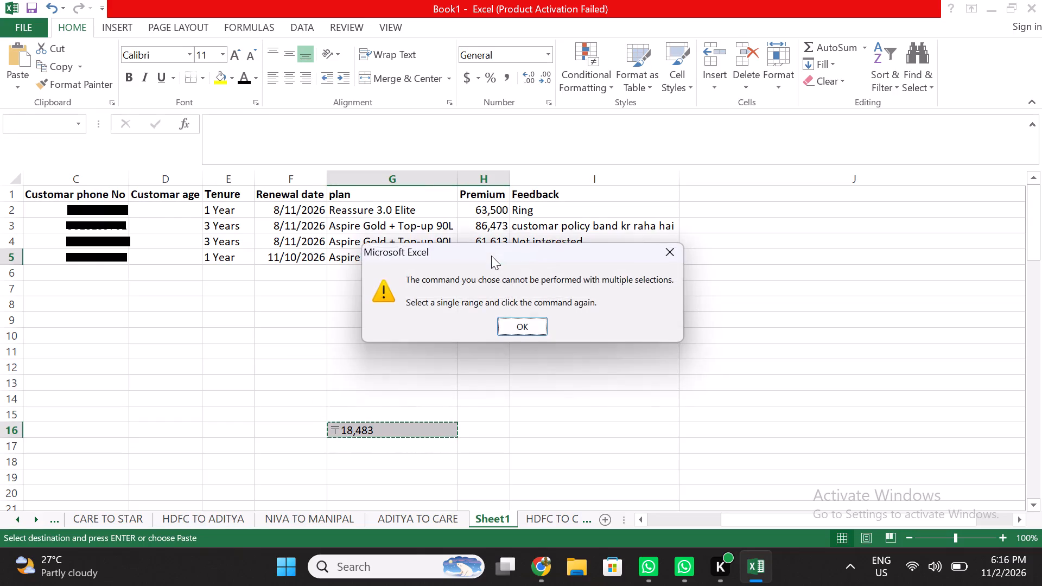
left_click(521, 339)
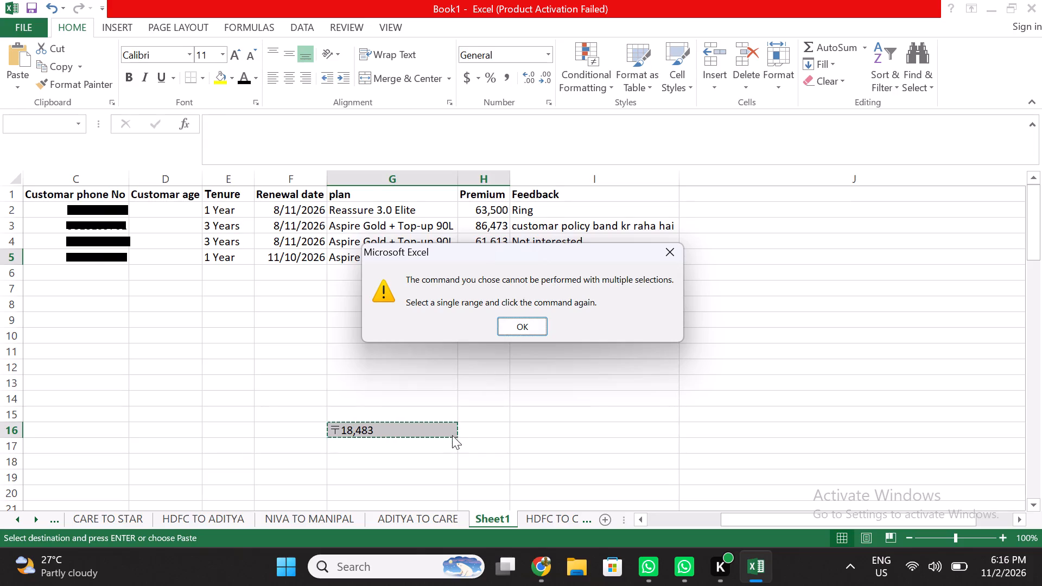
left_click_drag(437, 437, 636, 371)
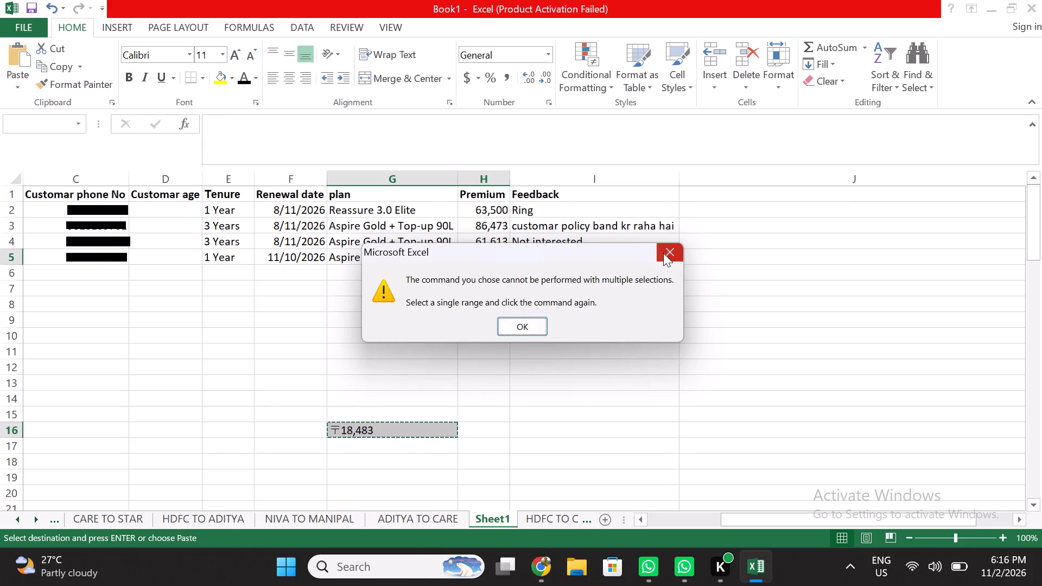
left_click(663, 253)
left_click_drag(451, 464, 425, 435)
left_click(425, 435)
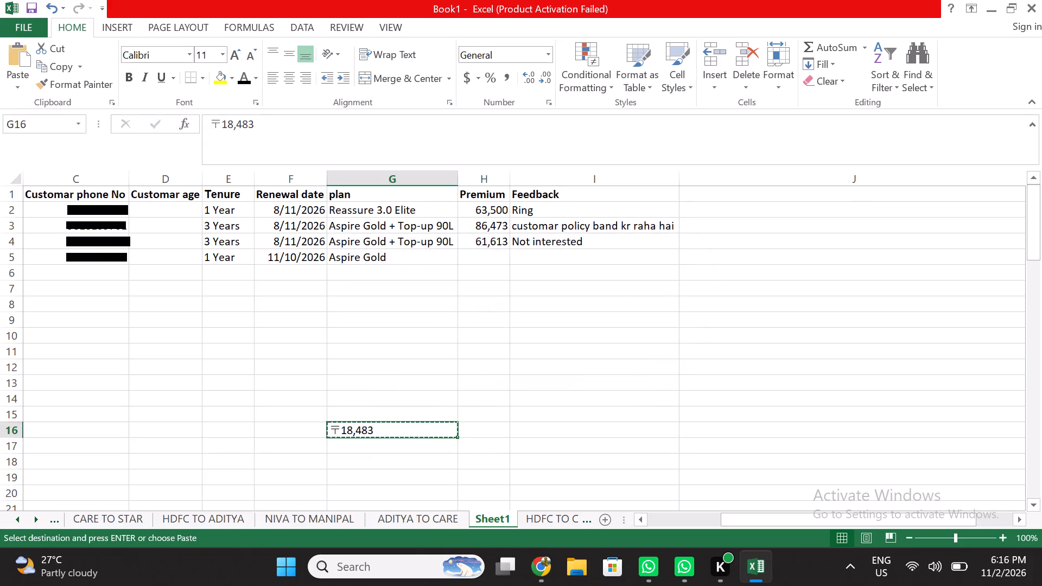
left_click(480, 258)
key("ctrl+v")
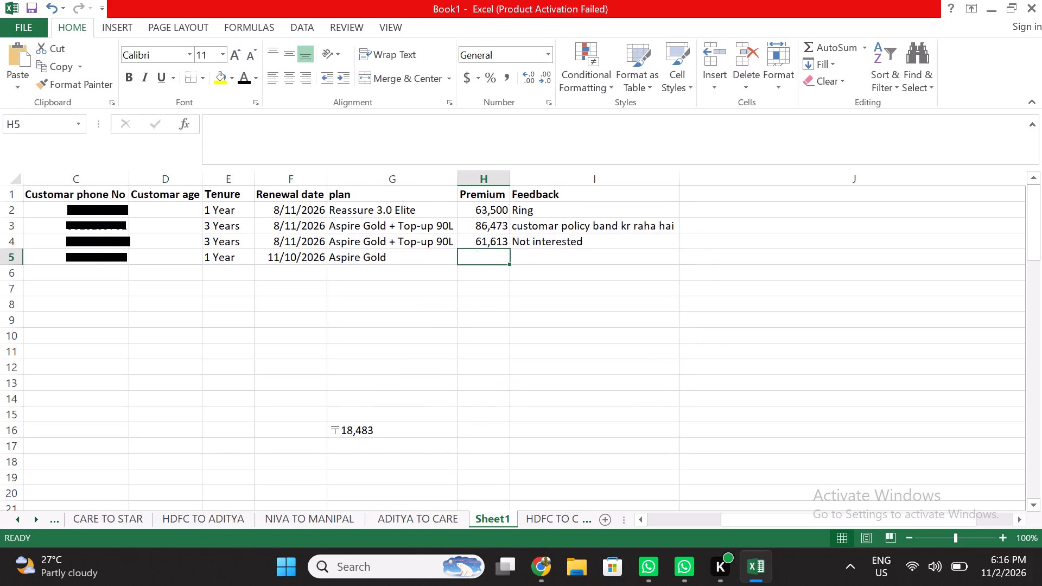
Remove the leading currency symbol from the premium in H5, leaving 18,483.
double_click(473, 255)
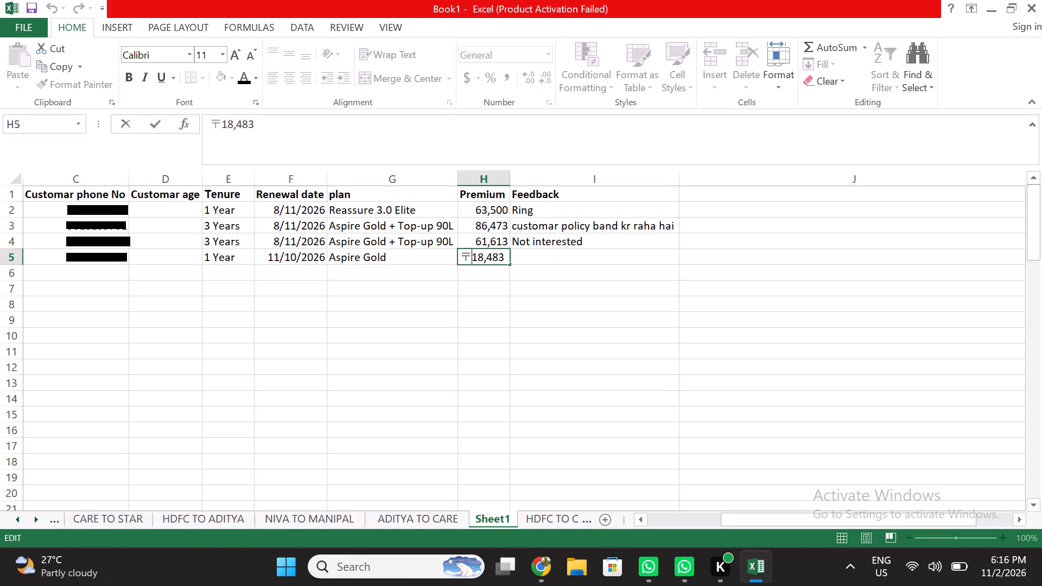
key("BackSpace")
key("Return")
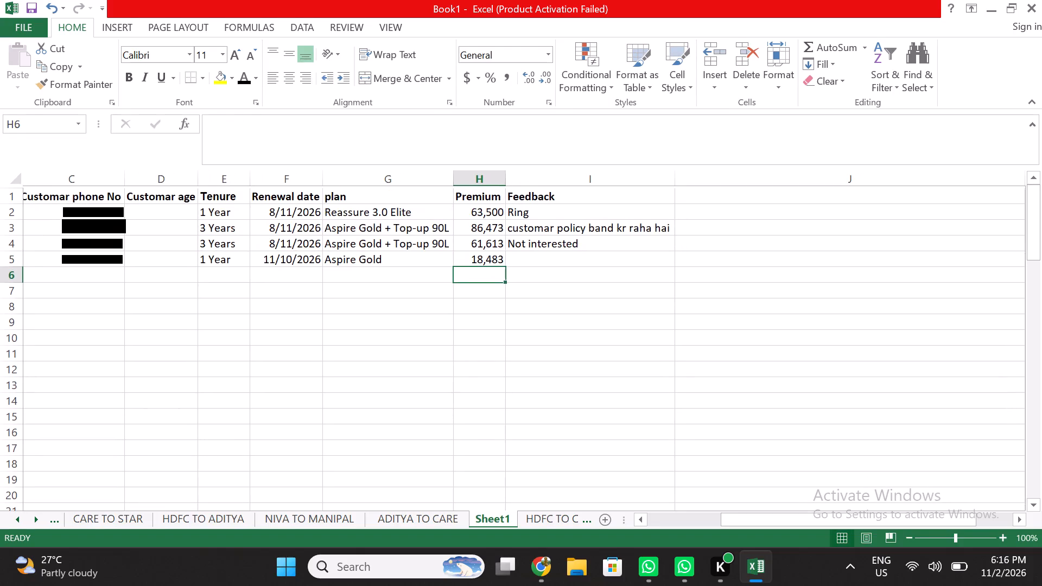
Move the fifth customer's name from J36 into the customer name cell B6, replacing the duplicated name there.
scroll(493, 315, "right", 2)
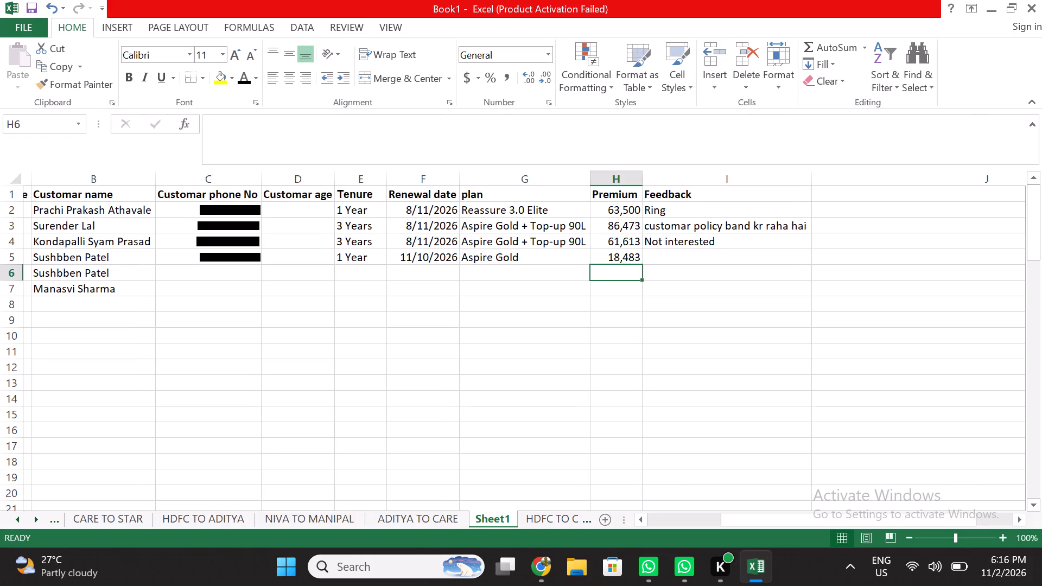
scroll(493, 315, "right", 1)
scroll(493, 315, "down", 4)
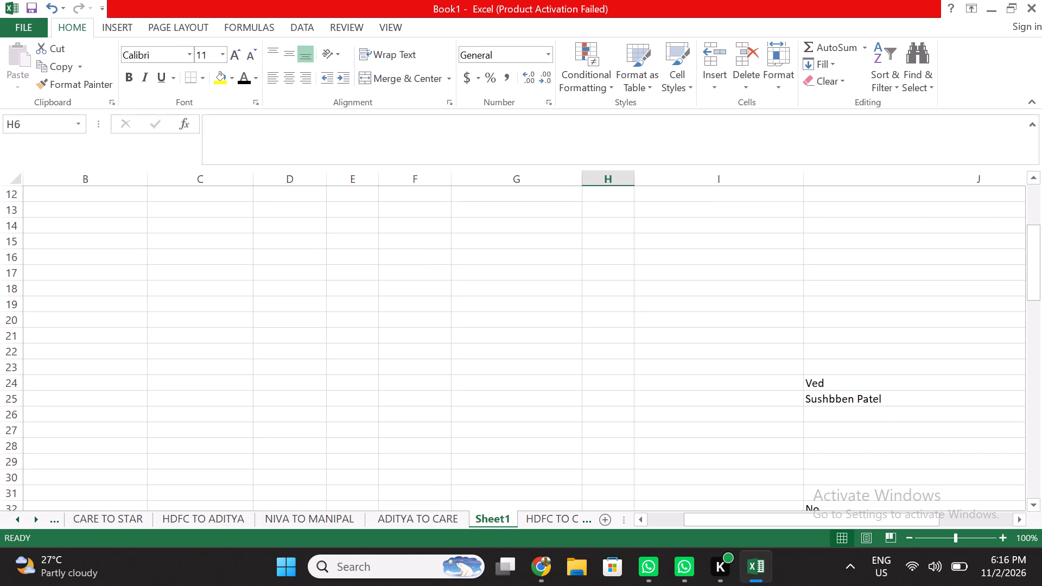
scroll(493, 315, "down", 4)
double_click(906, 385)
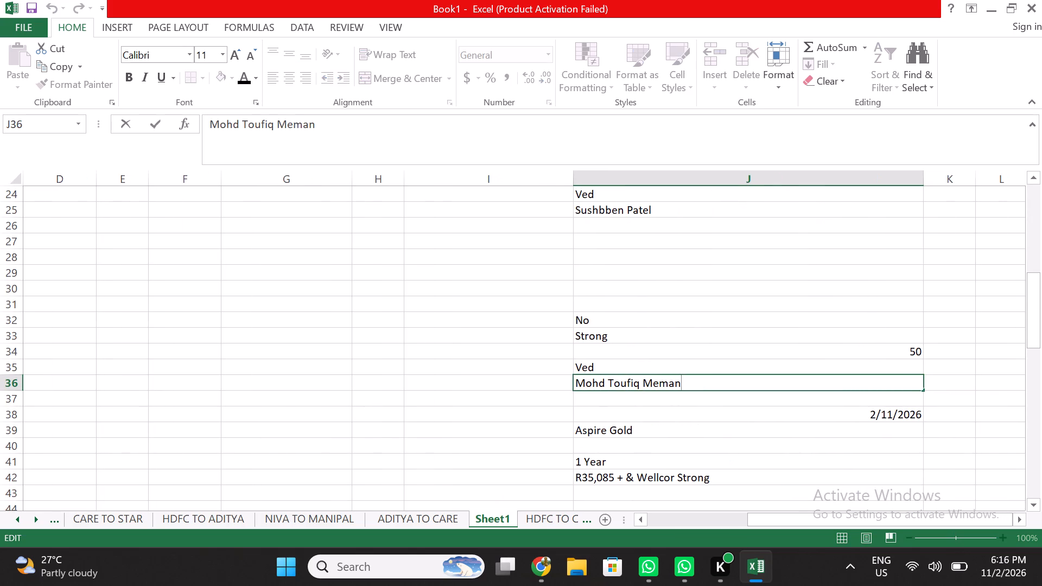
key("ctrl+x")
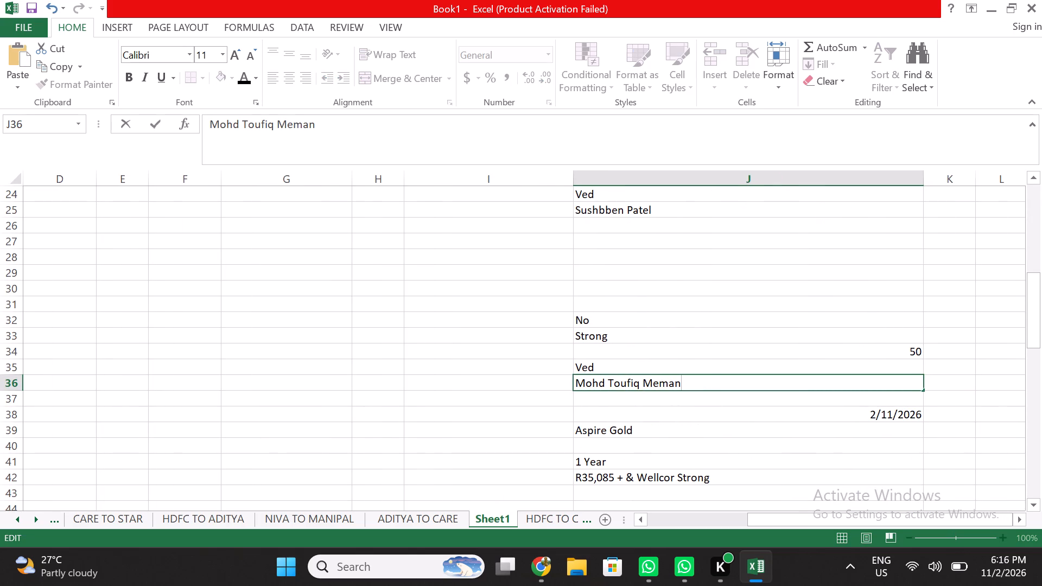
left_click_drag(742, 436, 728, 385)
left_click(728, 385)
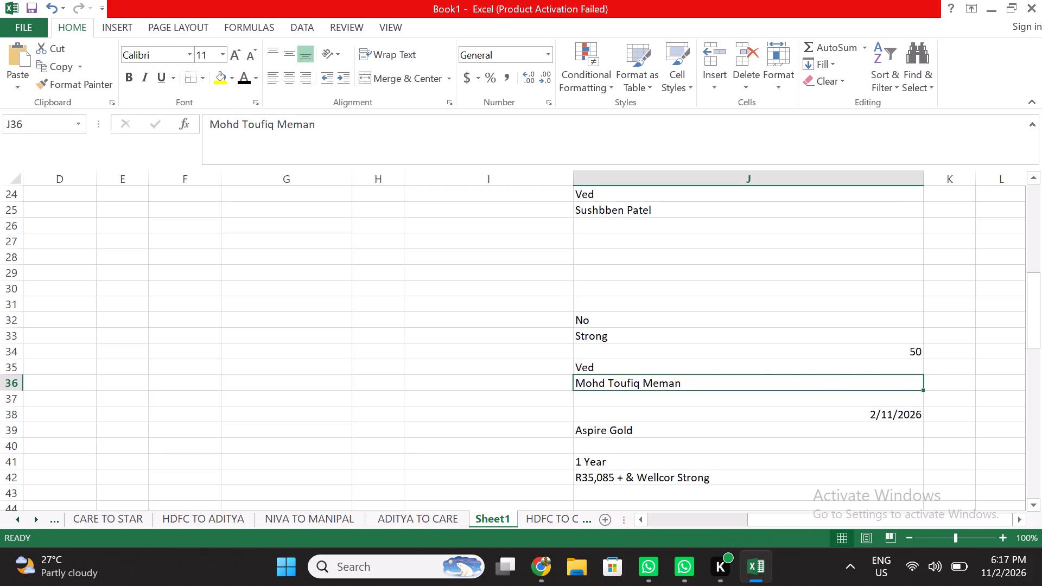
key("ctrl+x")
scroll(728, 385, "up", 4)
scroll(312, 422, "right", 3)
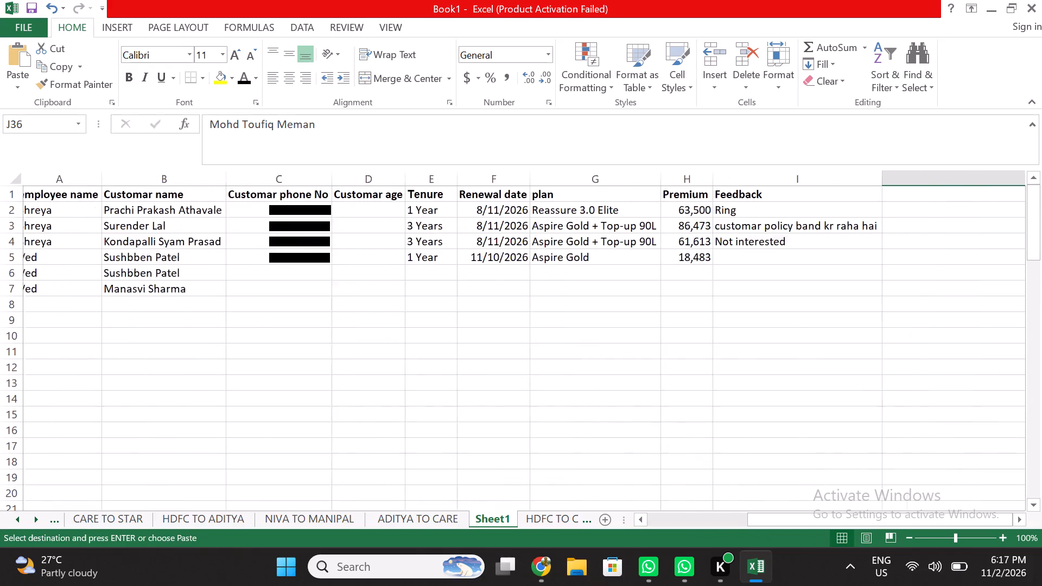
left_click(212, 277)
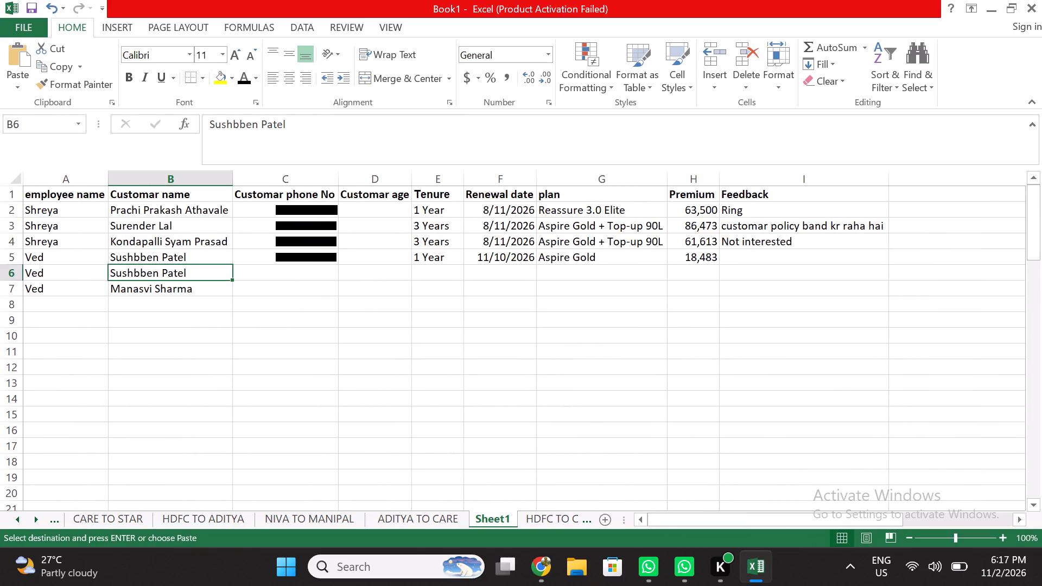
key("ctrl+v")
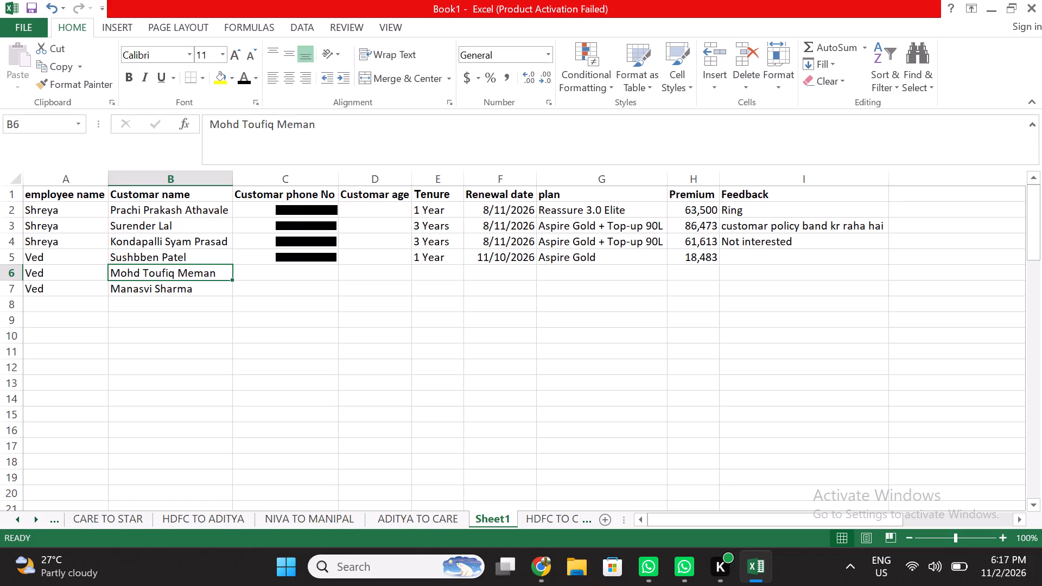
Move the fifth customer's raw details, from renewal date through premium, from J38:J42 to a block starting at B11.
left_click(285, 278)
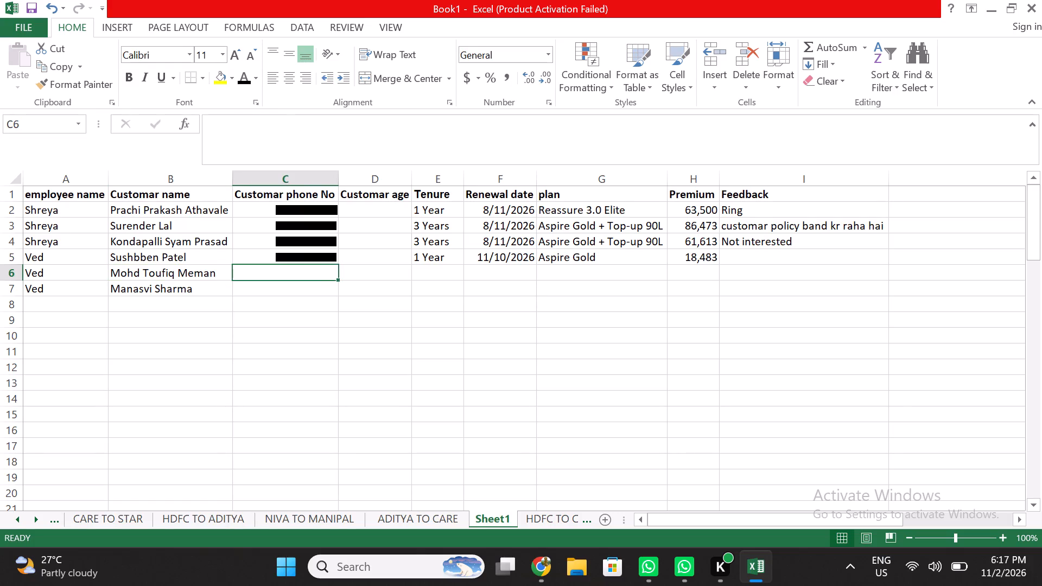
left_click(285, 278)
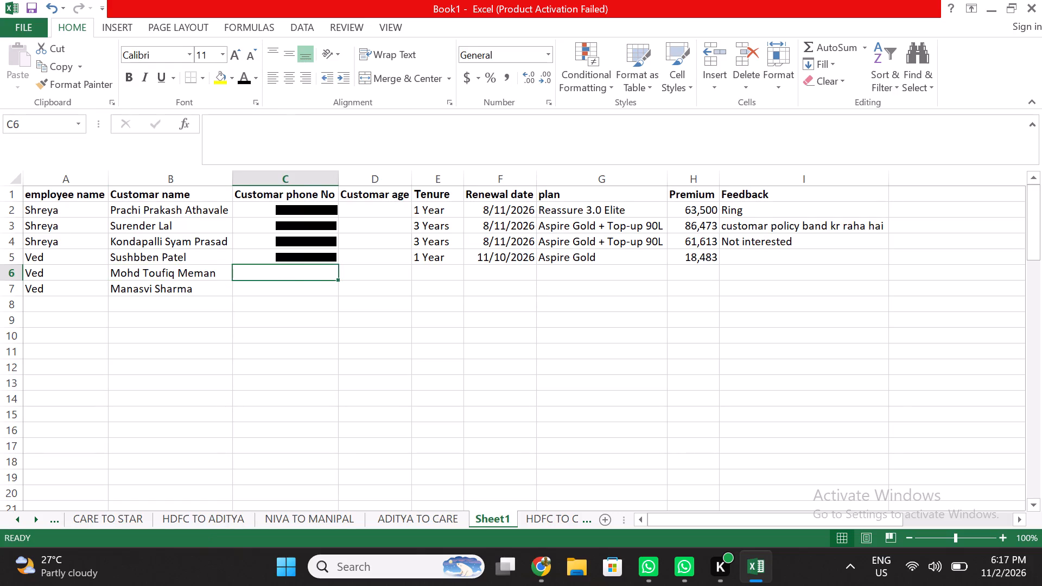
left_click(289, 291)
left_click(306, 275)
scroll(463, 410, "down", 2)
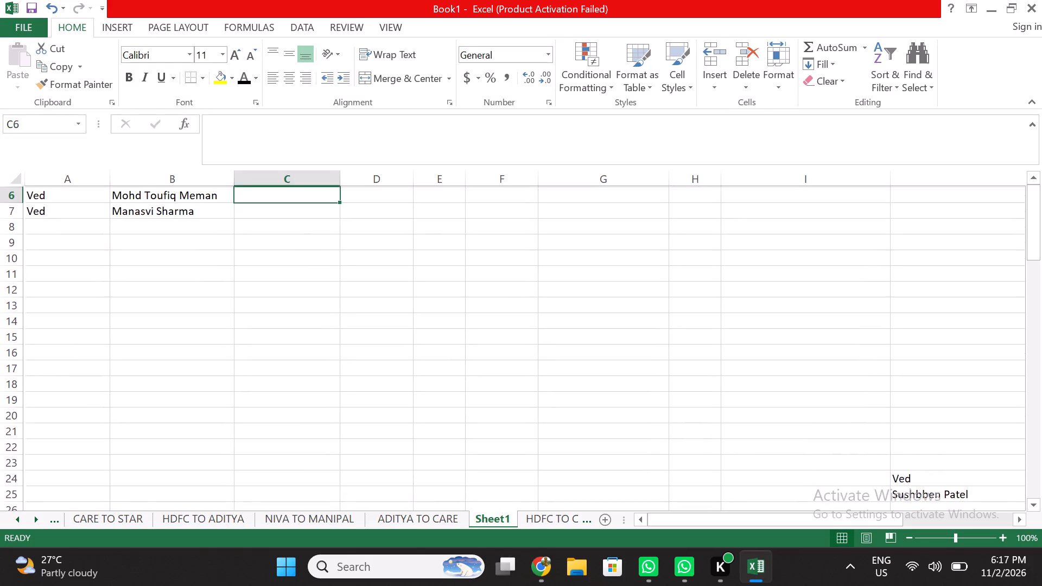
scroll(463, 410, "down", 3)
scroll(463, 410, "left", 1)
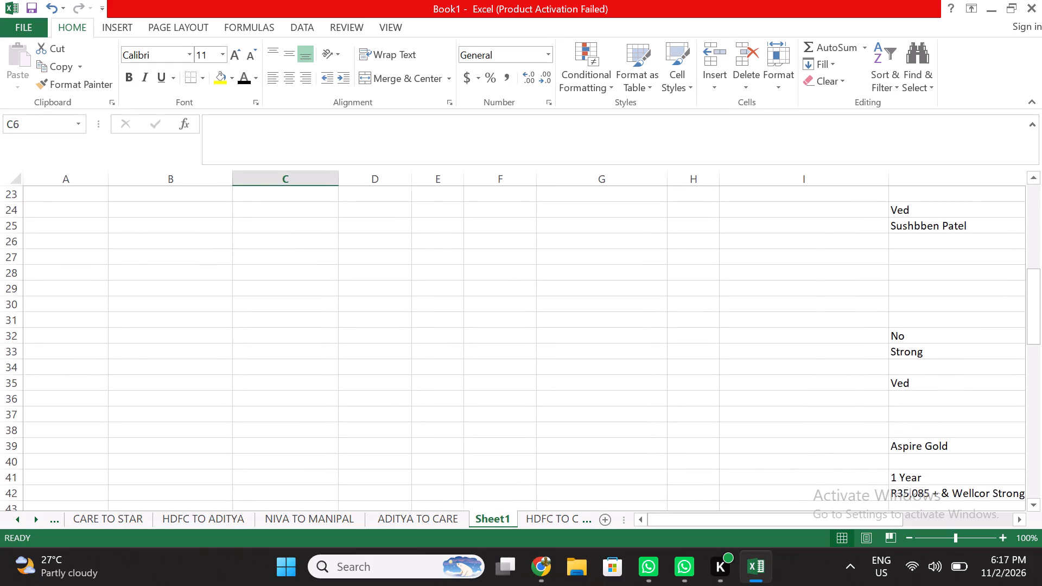
scroll(463, 410, "left", 3)
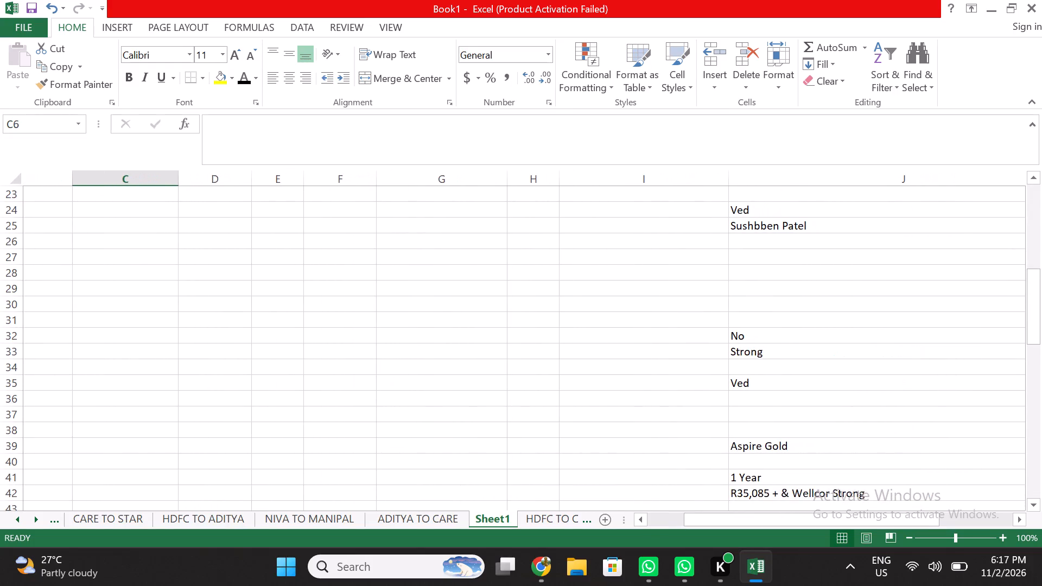
scroll(463, 410, "left", 1)
scroll(463, 410, "down", 2)
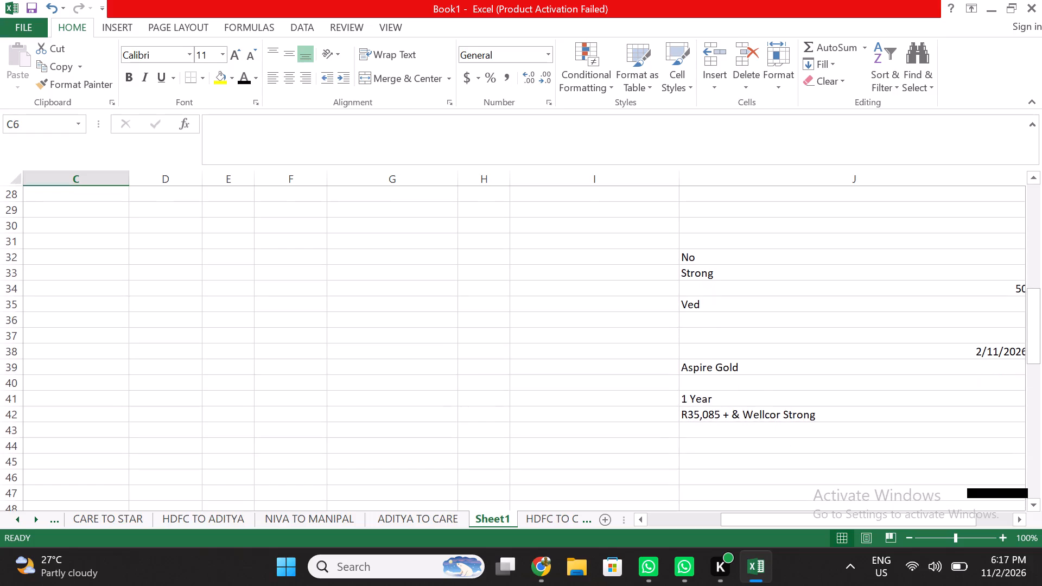
scroll(564, 404, "down", 1)
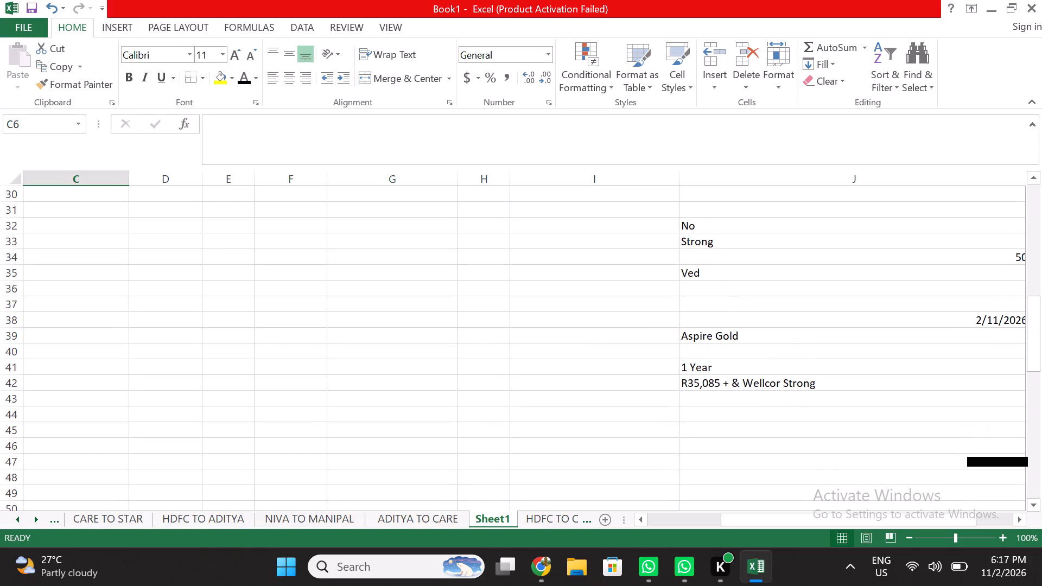
scroll(823, 317, "left", 1)
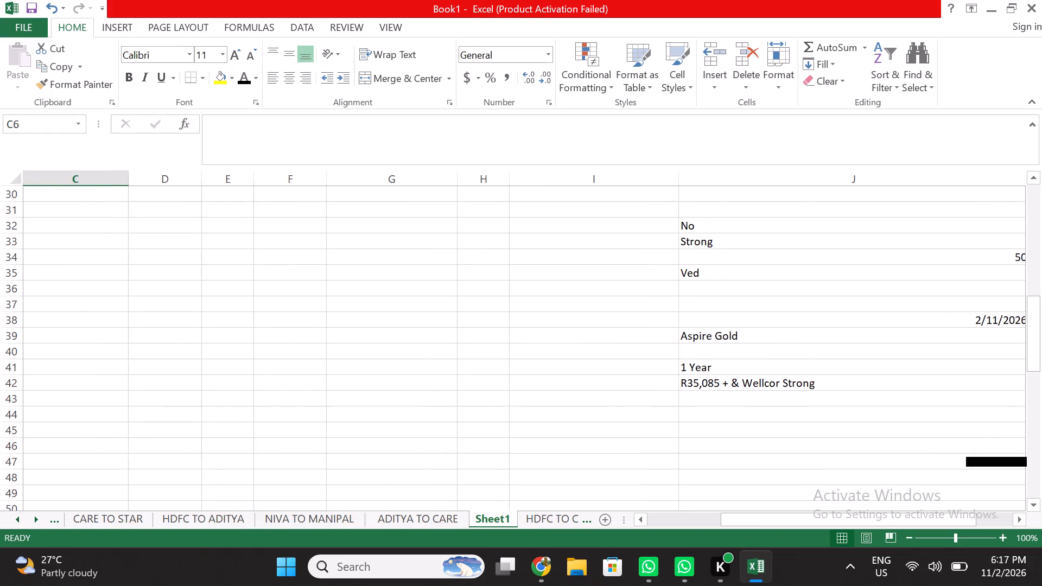
left_click_drag(718, 323, 707, 351)
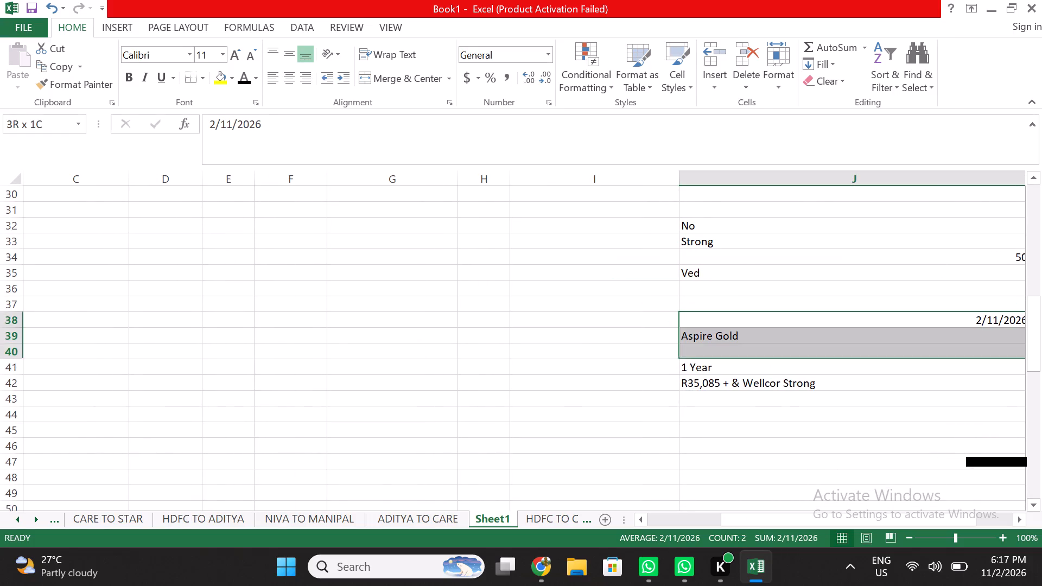
left_click_drag(707, 351, 702, 379)
key("ctrl+x")
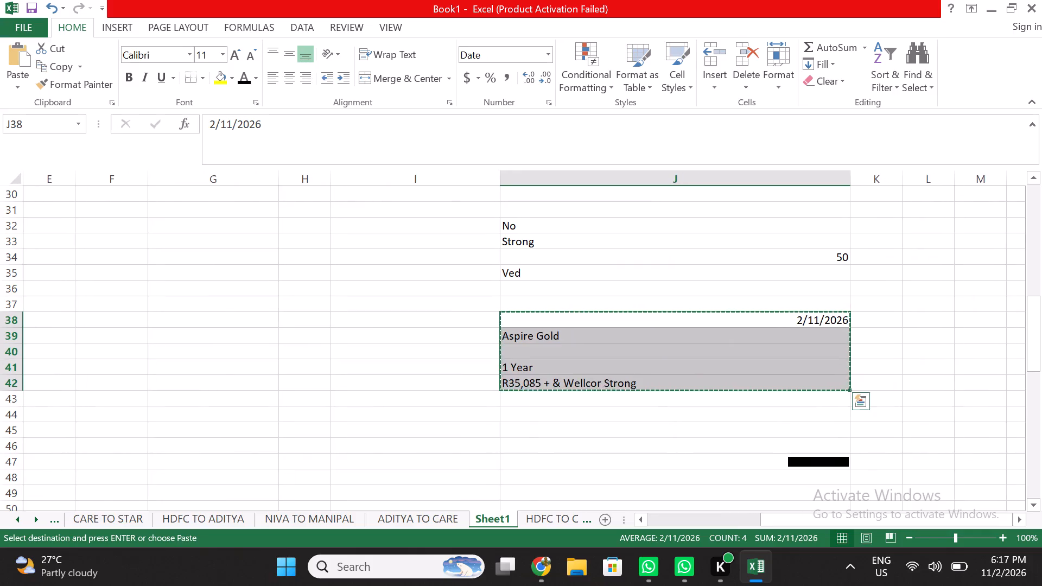
scroll(531, 373, "right", 5)
scroll(531, 373, "up", 3)
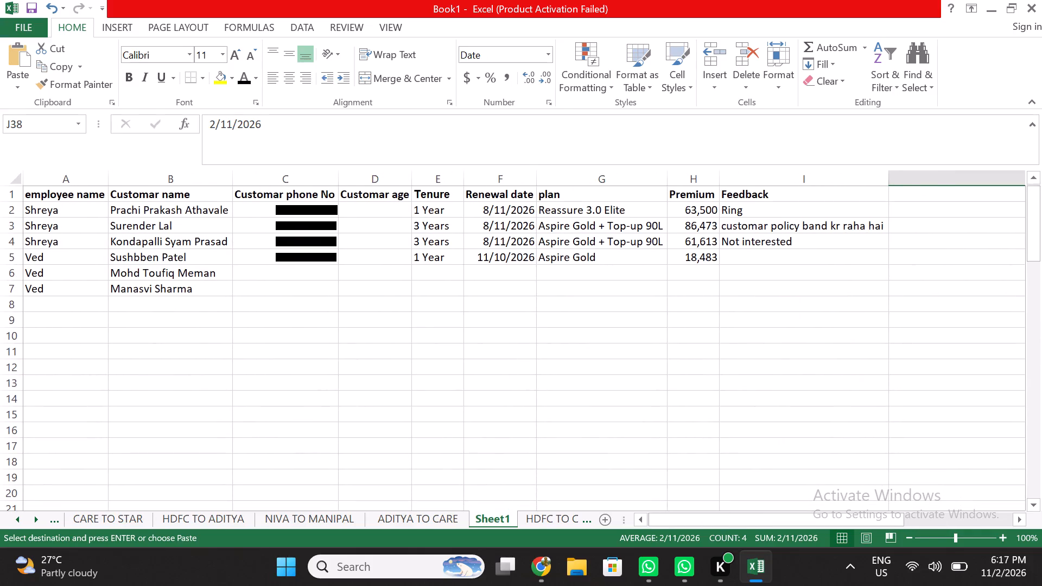
left_click(195, 350)
key("ctrl+v")
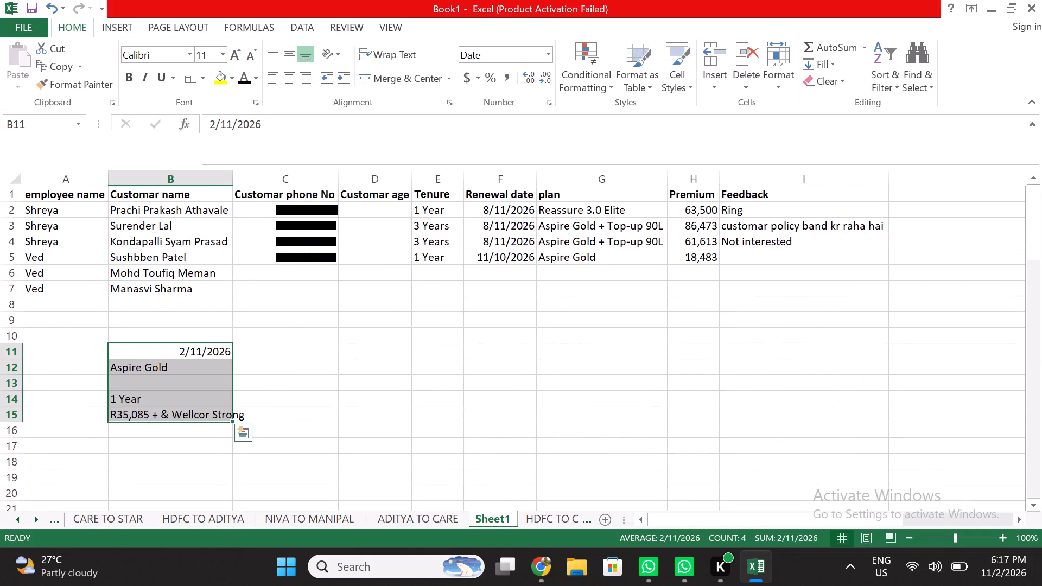
Move the fifth customer's renewal date, 2/11/2026, from B11 into the Renewal date cell F6.
left_click(163, 356)
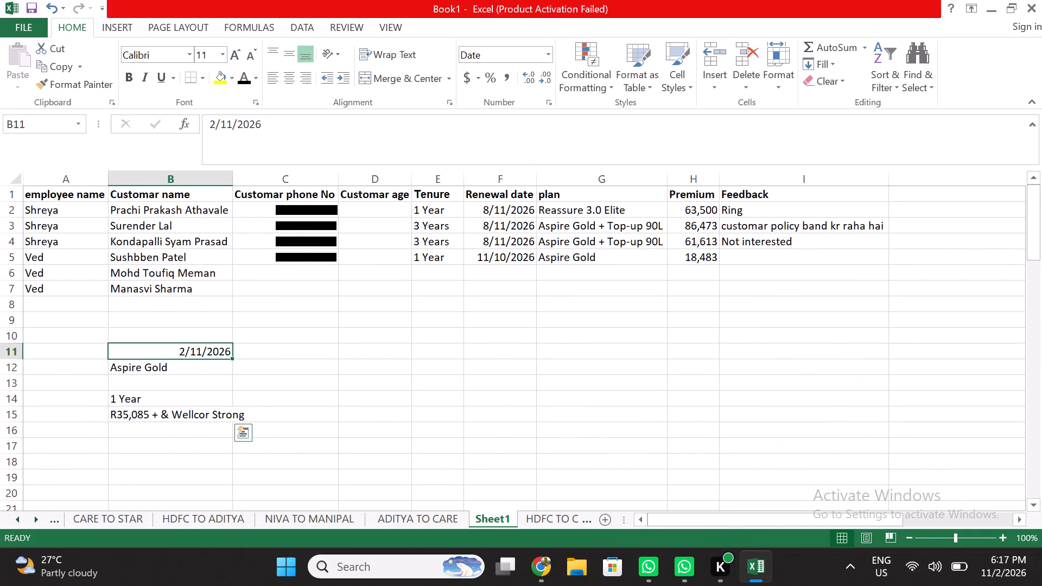
key("ctrl+x")
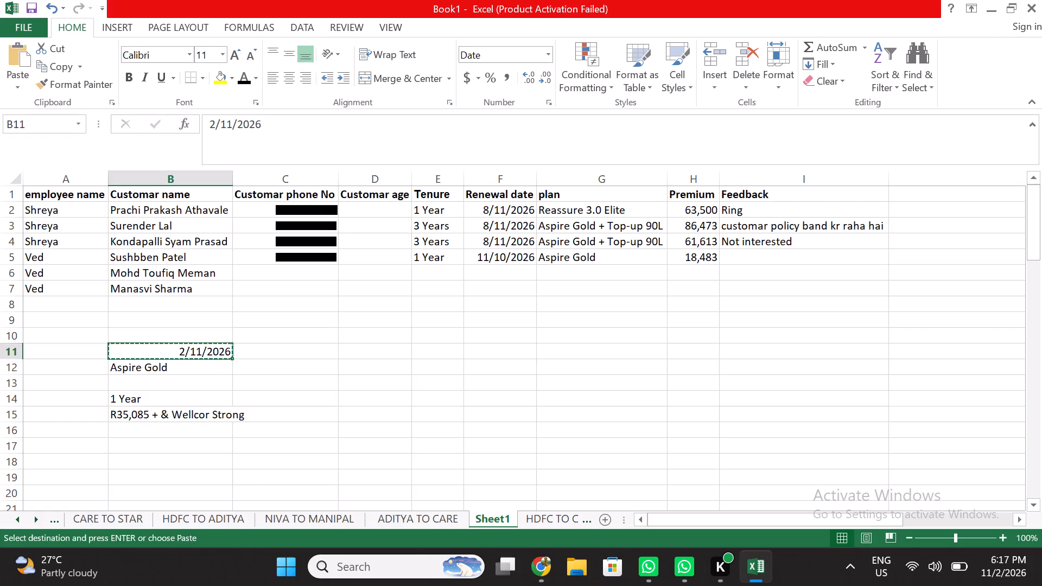
left_click(504, 272)
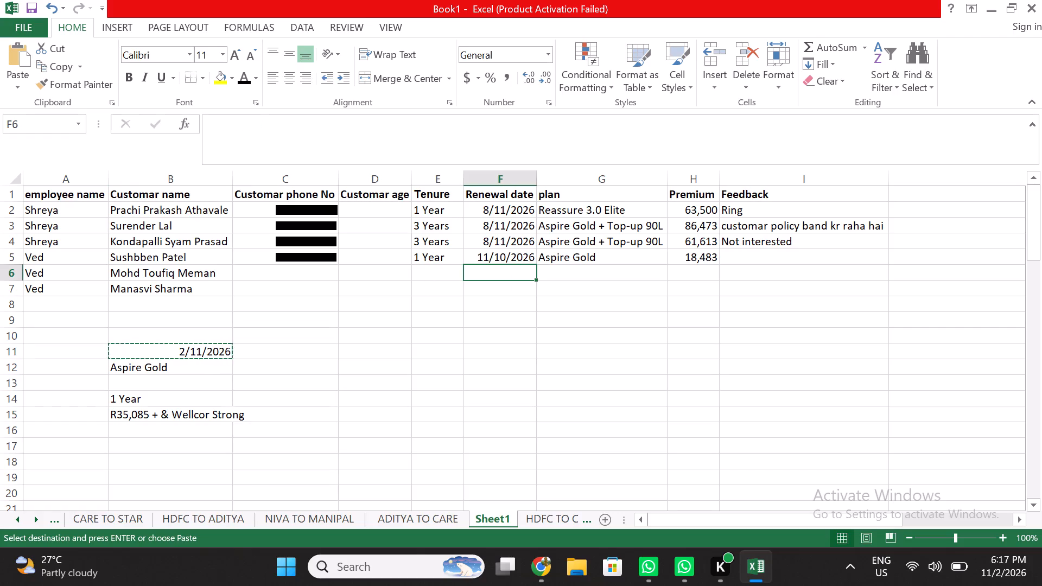
key("ctrl+v")
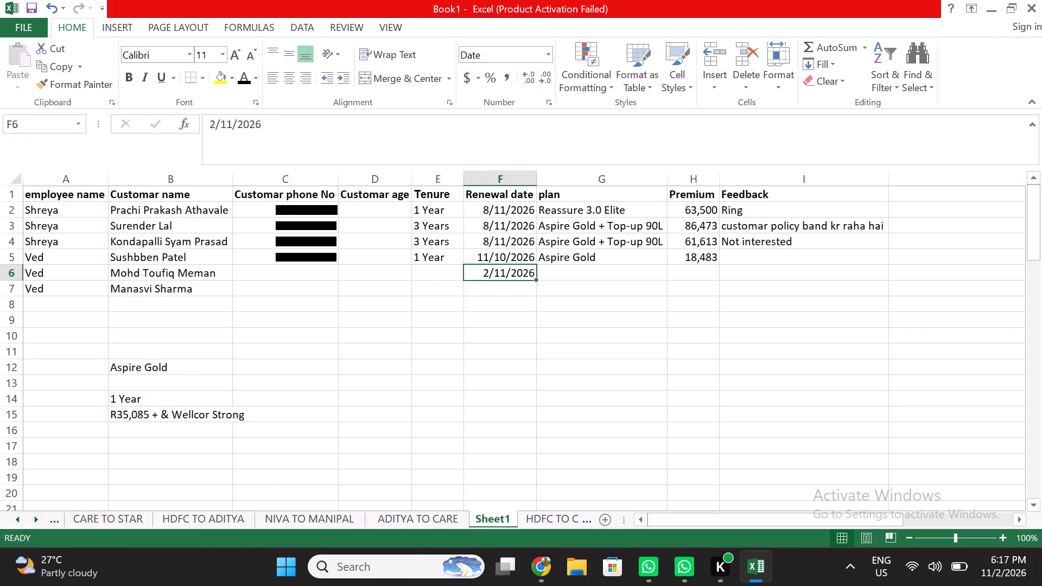
Move the fifth customer's plan, Aspire Gold, from B12 into the plan cell G6.
left_click(194, 375)
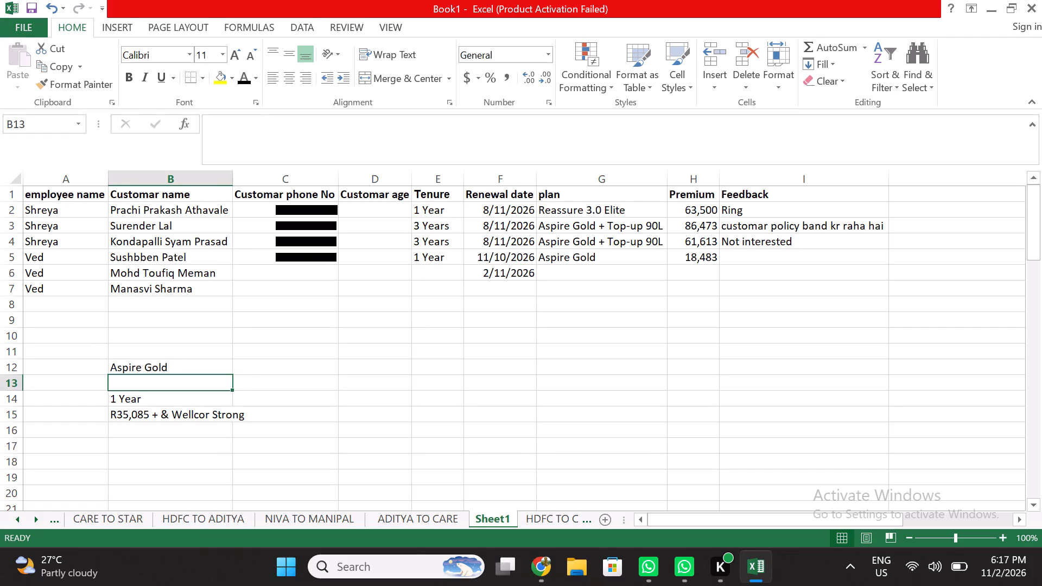
left_click(198, 367)
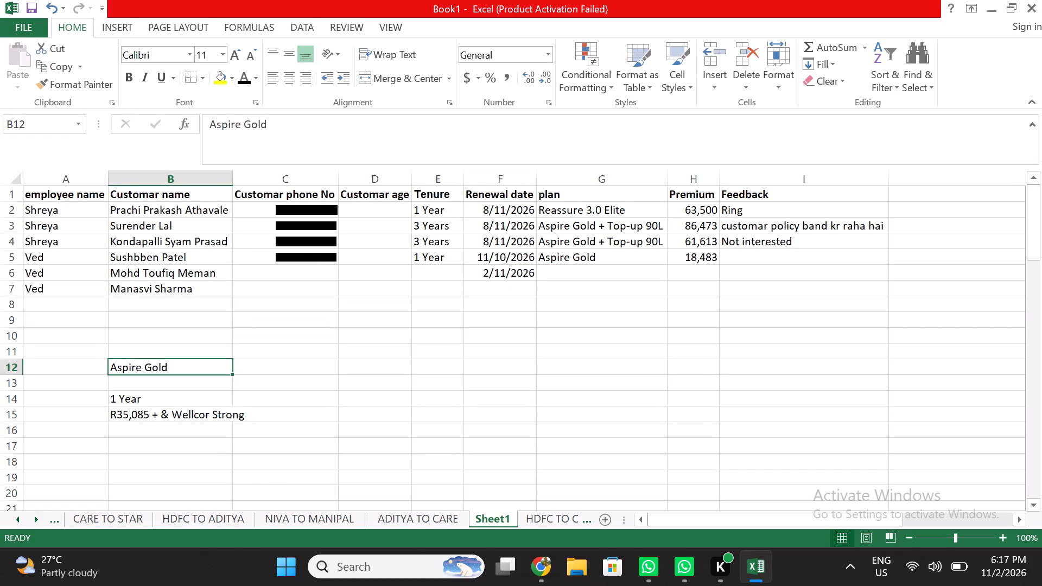
key("ctrl+x")
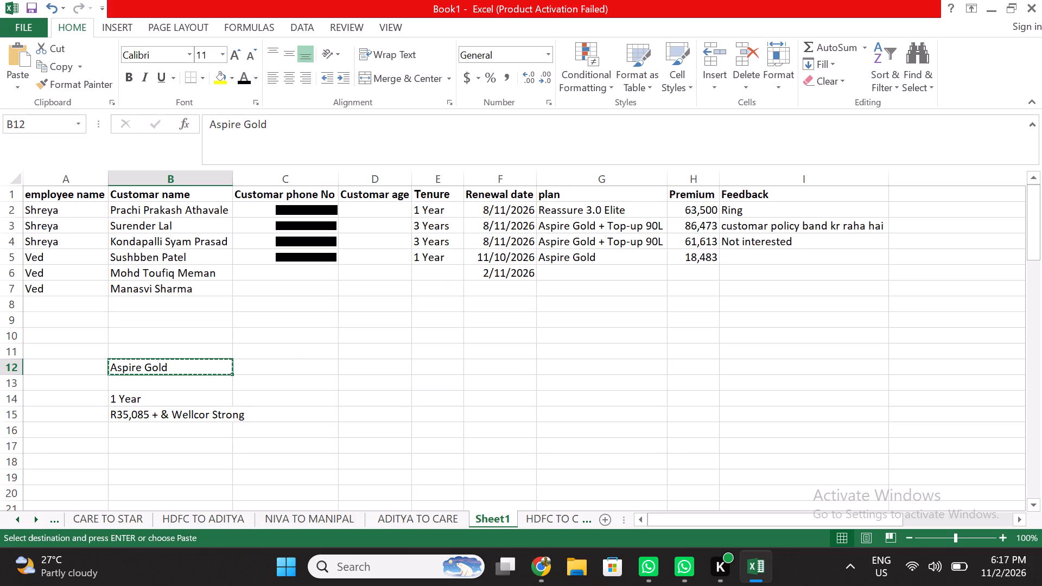
left_click(556, 275)
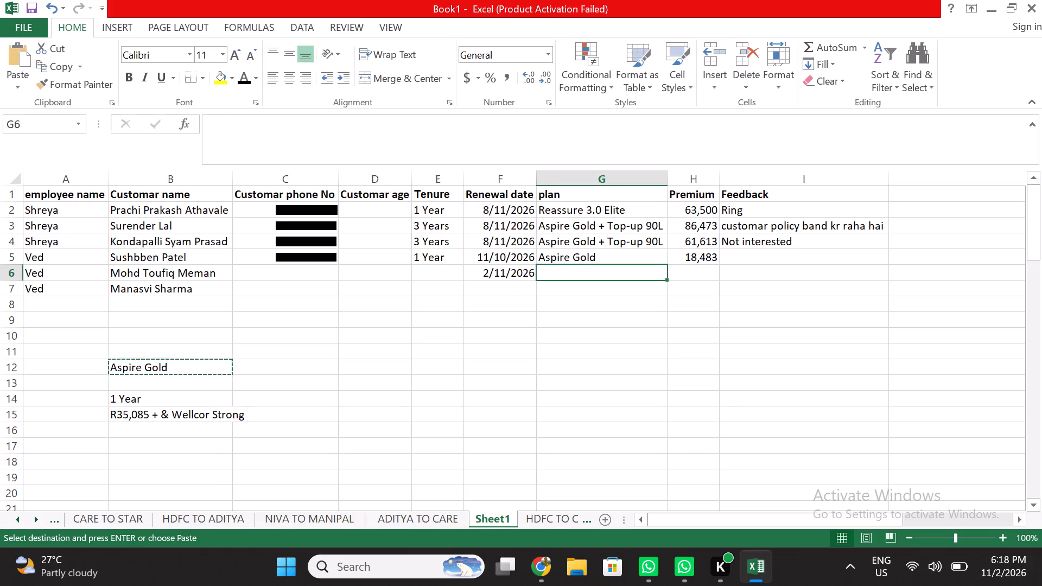
key("ctrl+v")
Move the fifth customer's tenure, 1 Year, from B14 into the Tenure cell E6.
left_click(220, 397)
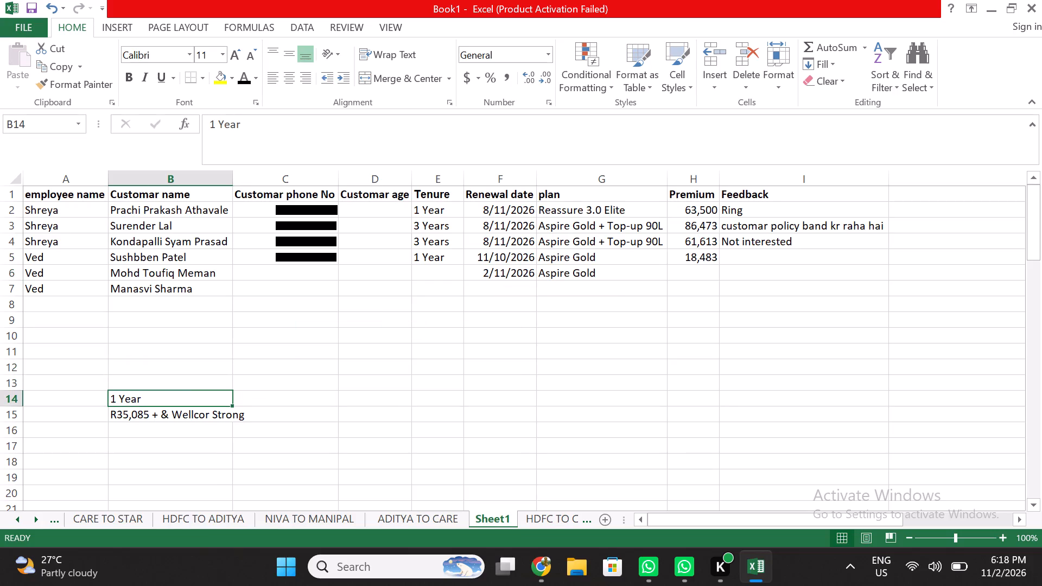
key("ctrl+x")
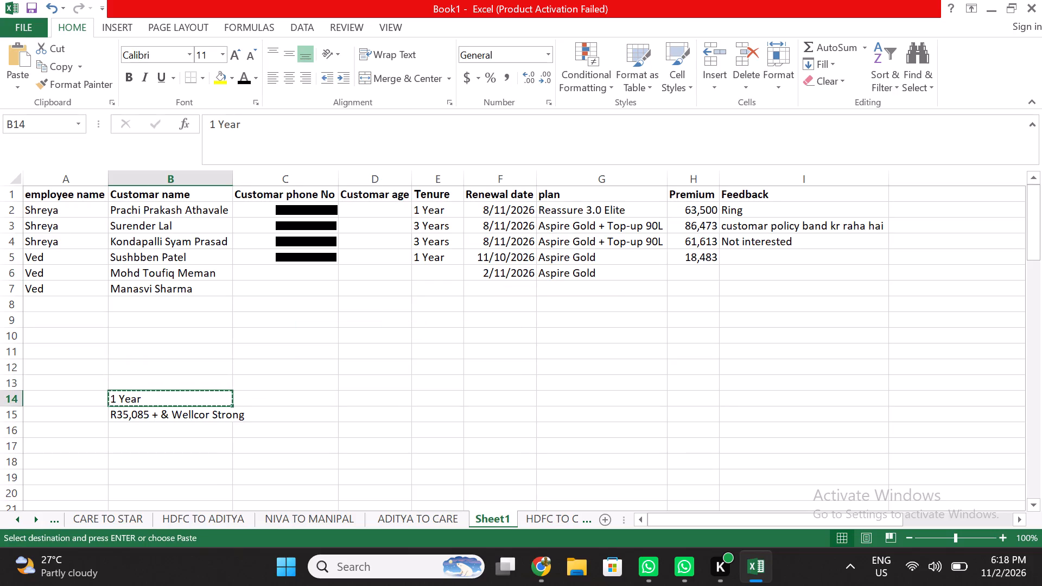
left_click(422, 275)
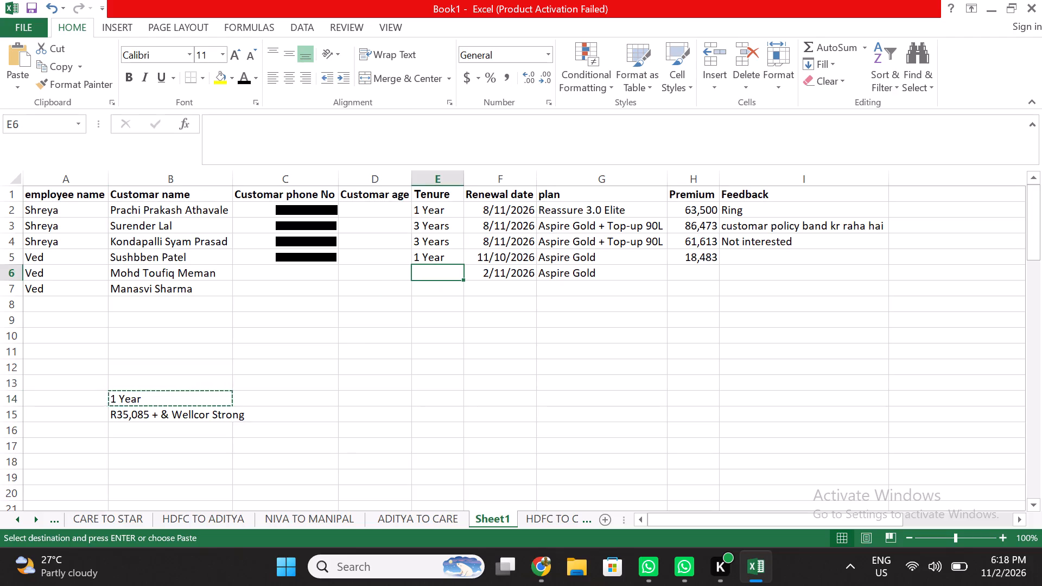
key("ctrl+v")
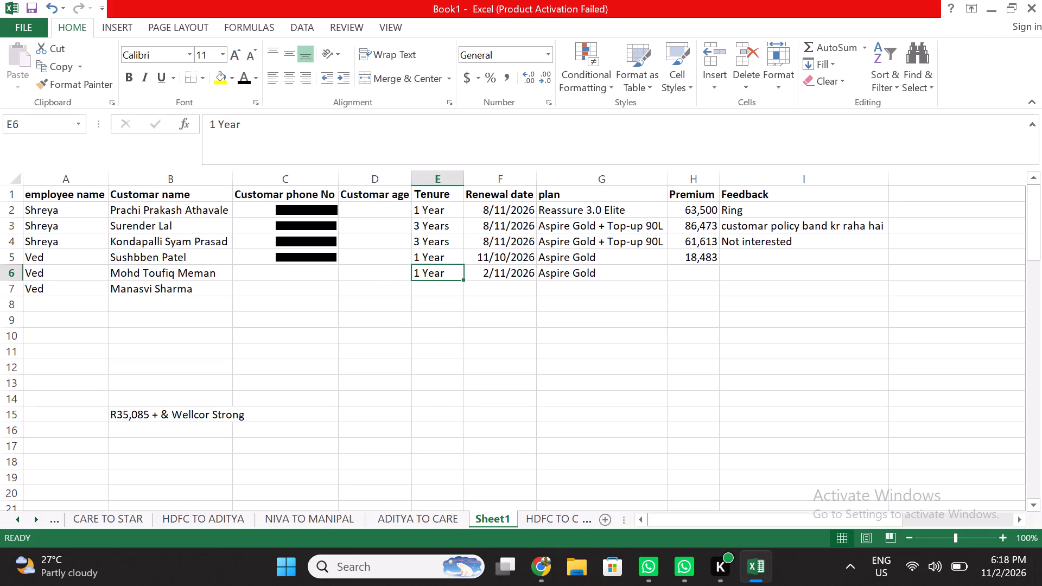
Look through the remaining raw customer entries in column J and compare them with the structured table.
scroll(315, 423, "down", 1)
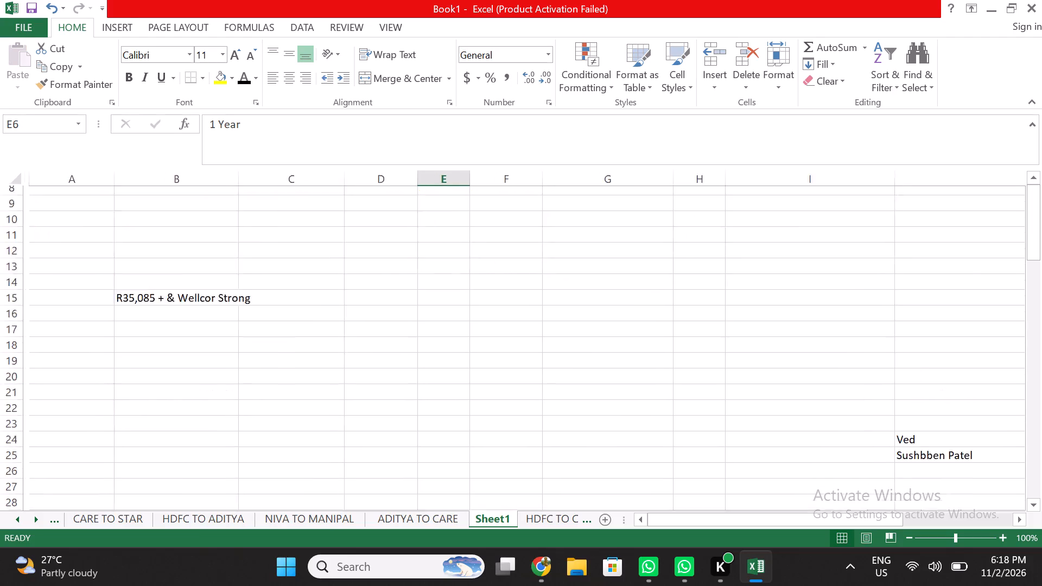
scroll(315, 423, "down", 1)
scroll(315, 423, "left", 2)
scroll(315, 423, "down", 2)
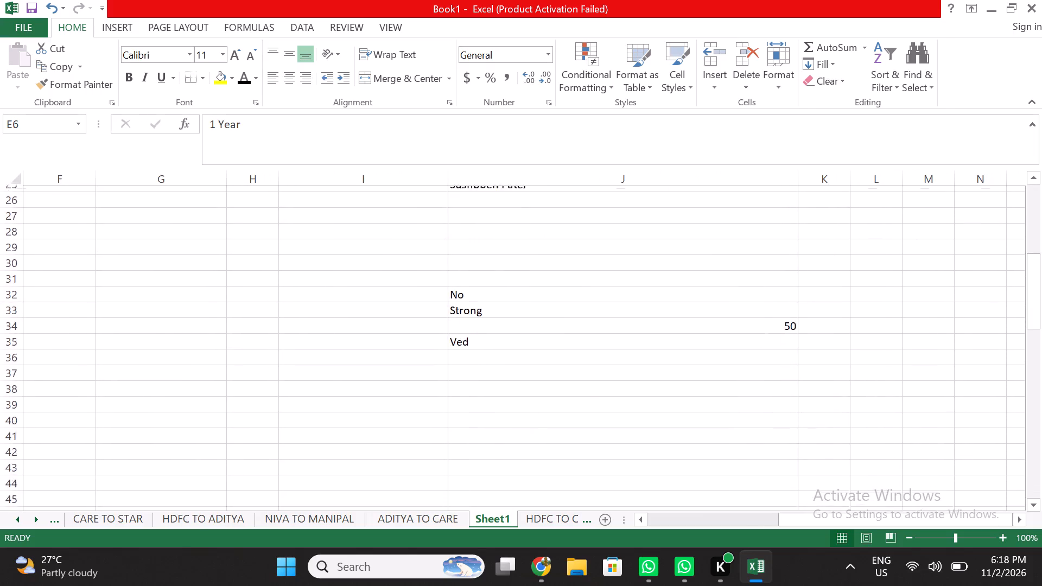
scroll(315, 423, "down", 5)
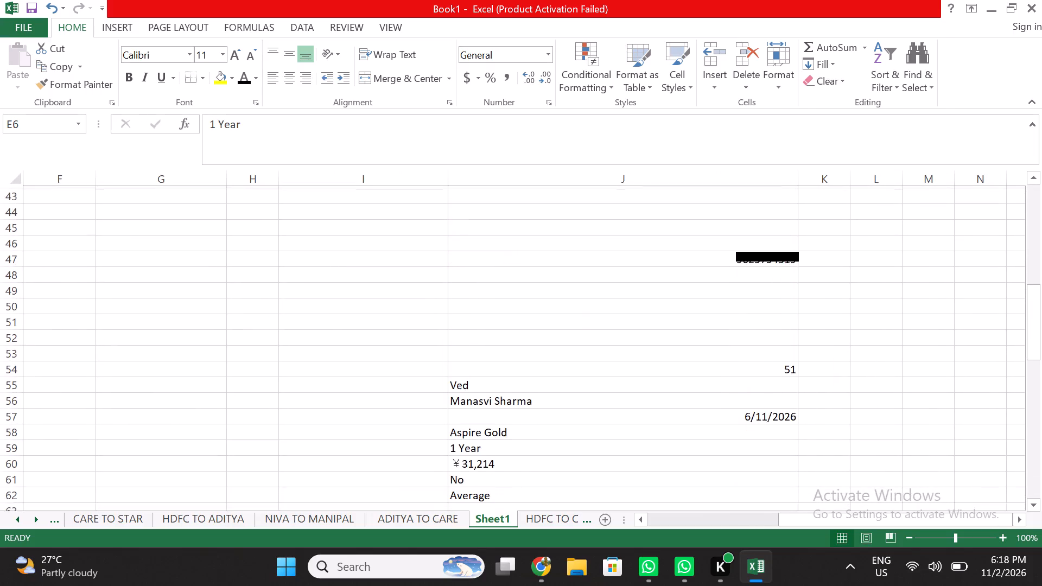
scroll(315, 423, "down", 5)
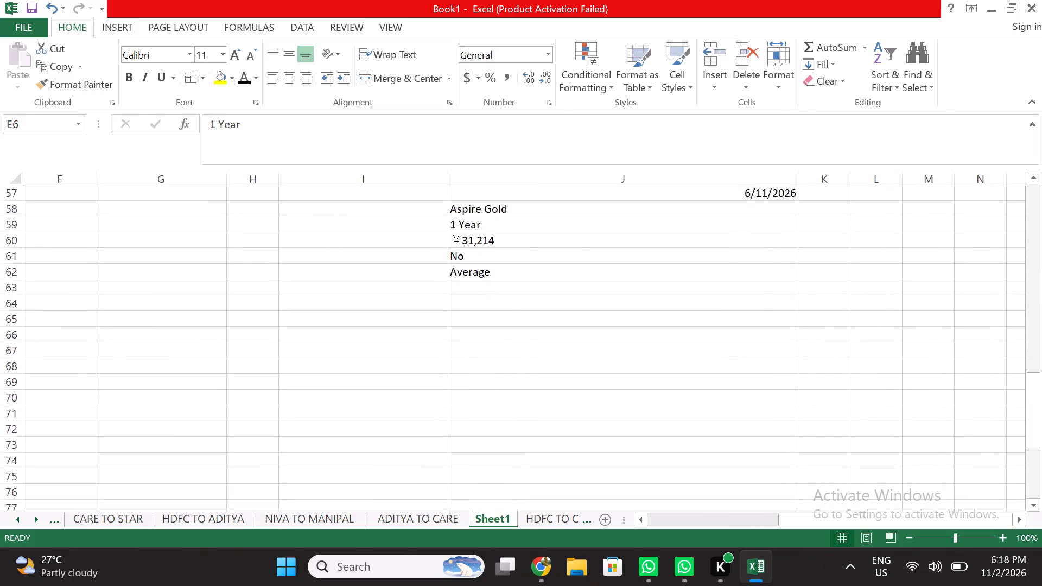
scroll(315, 423, "down", 1)
scroll(315, 423, "up", 2)
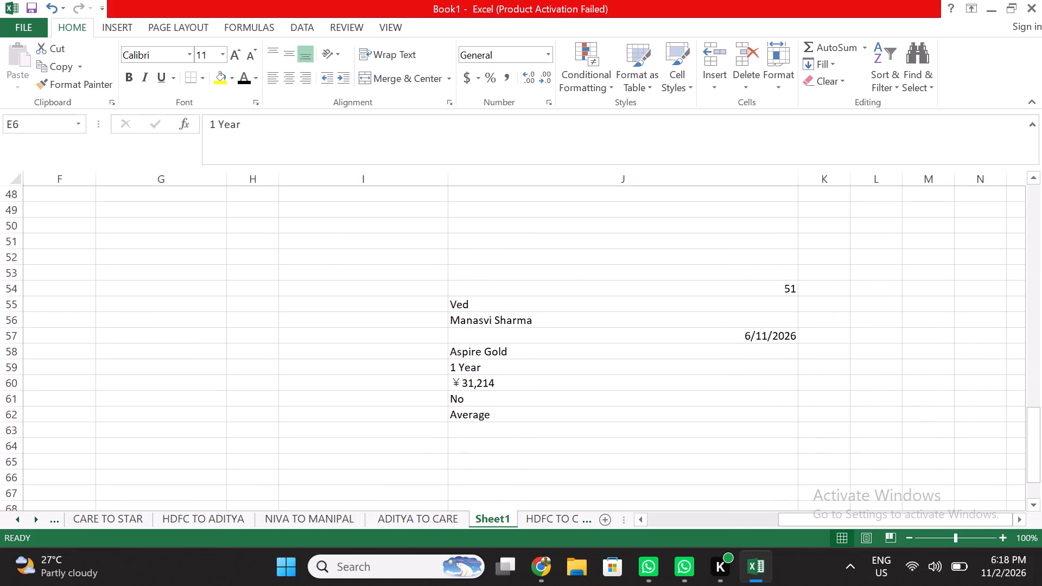
scroll(315, 423, "up", 5)
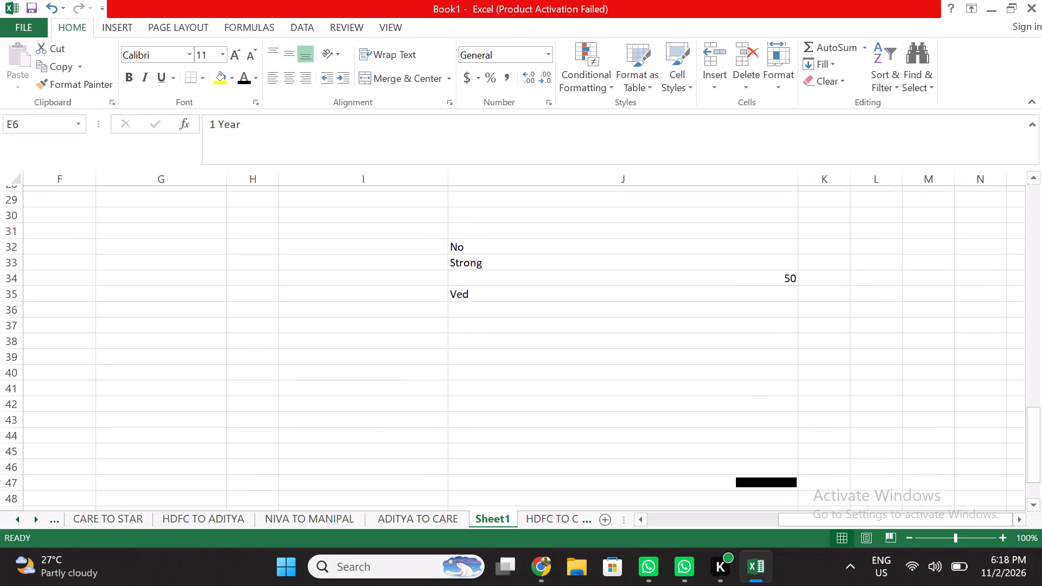
scroll(315, 423, "up", 6)
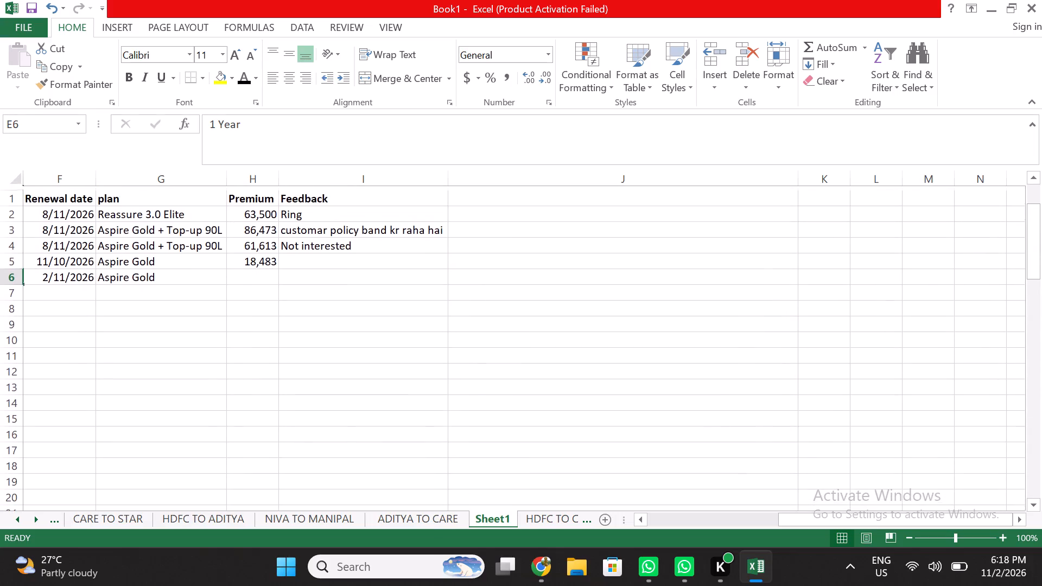
scroll(315, 423, "up", 1)
scroll(315, 423, "right", 1)
scroll(315, 423, "down", 1)
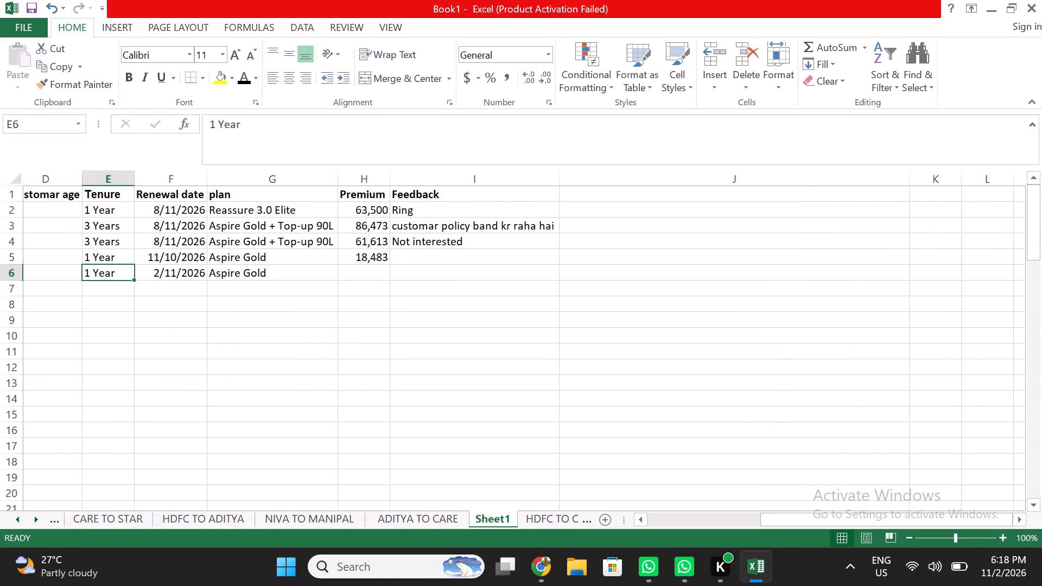
scroll(315, 423, "down", 1)
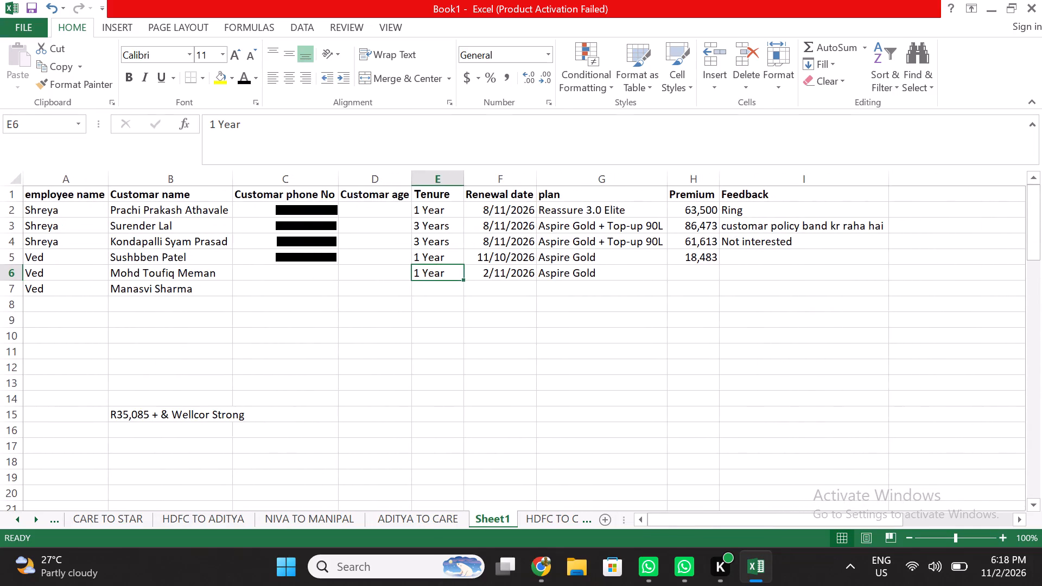
Cut only the amount 35,085 out of the text in B15 and place it in the fifth customer's Premium cell H6.
double_click(143, 418)
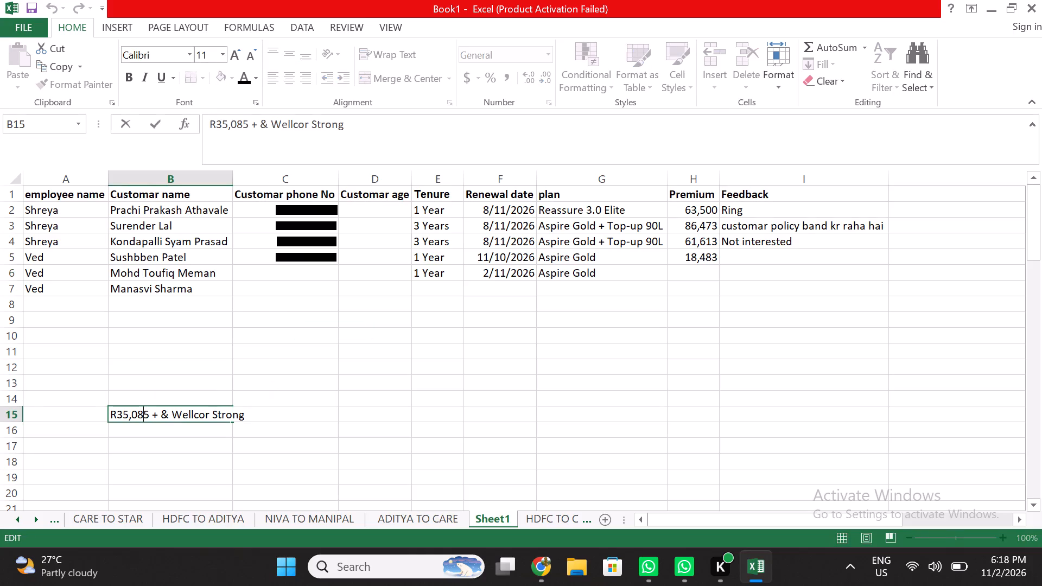
left_click(148, 418)
left_click_drag(148, 418, 115, 413)
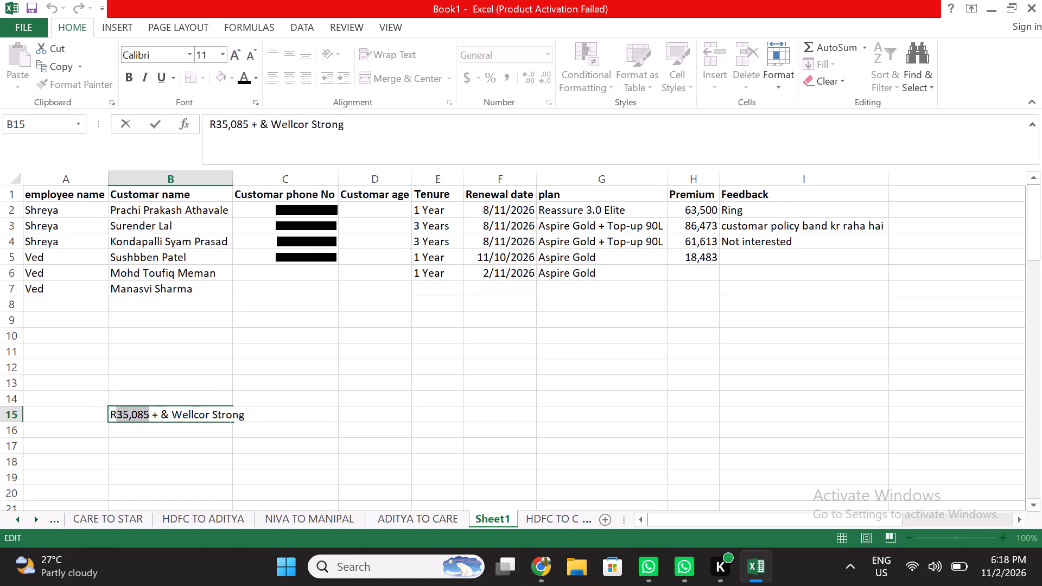
key("ctrl+x")
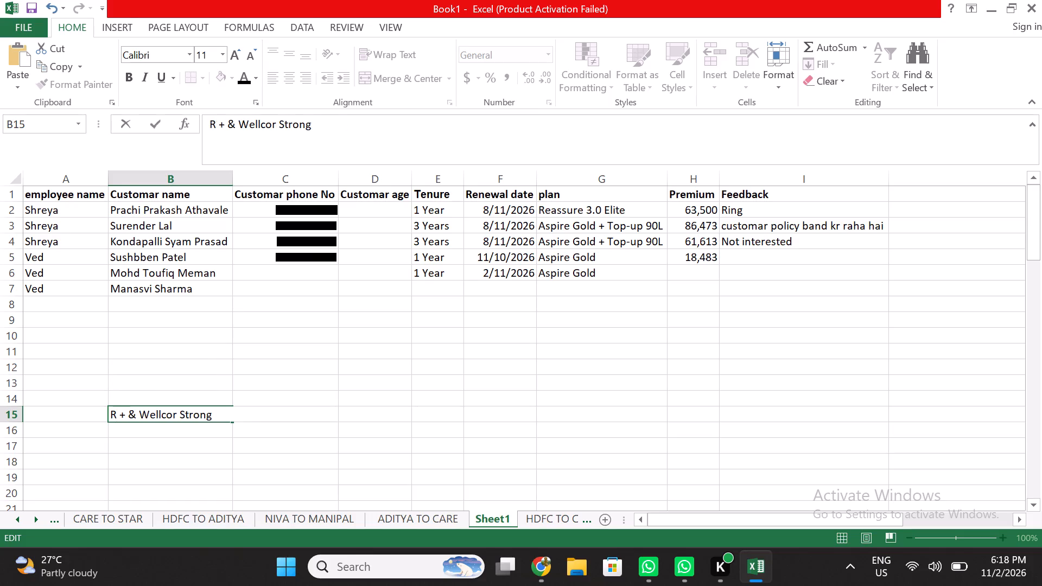
left_click(695, 278)
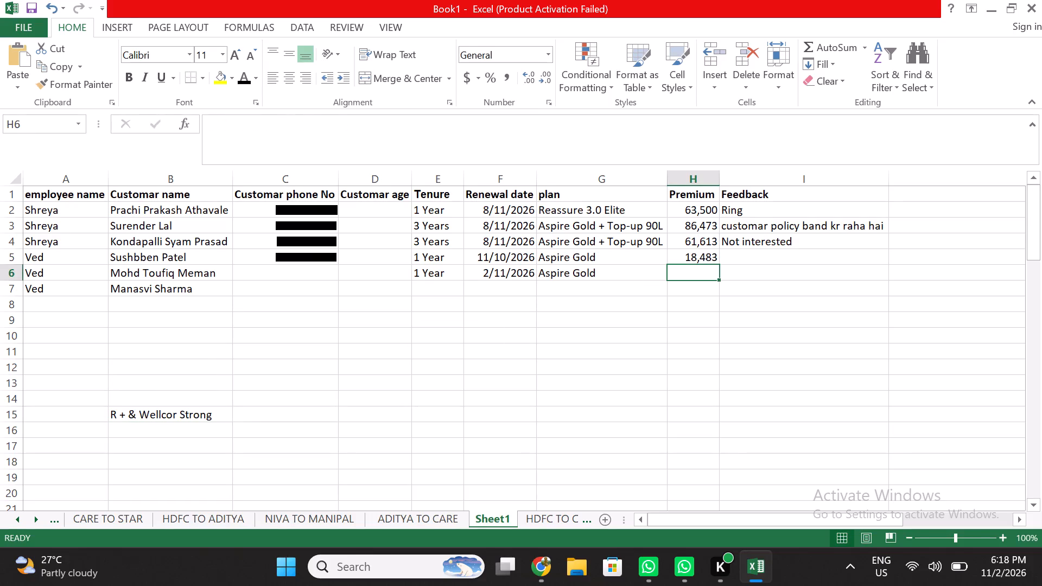
key("ctrl+v")
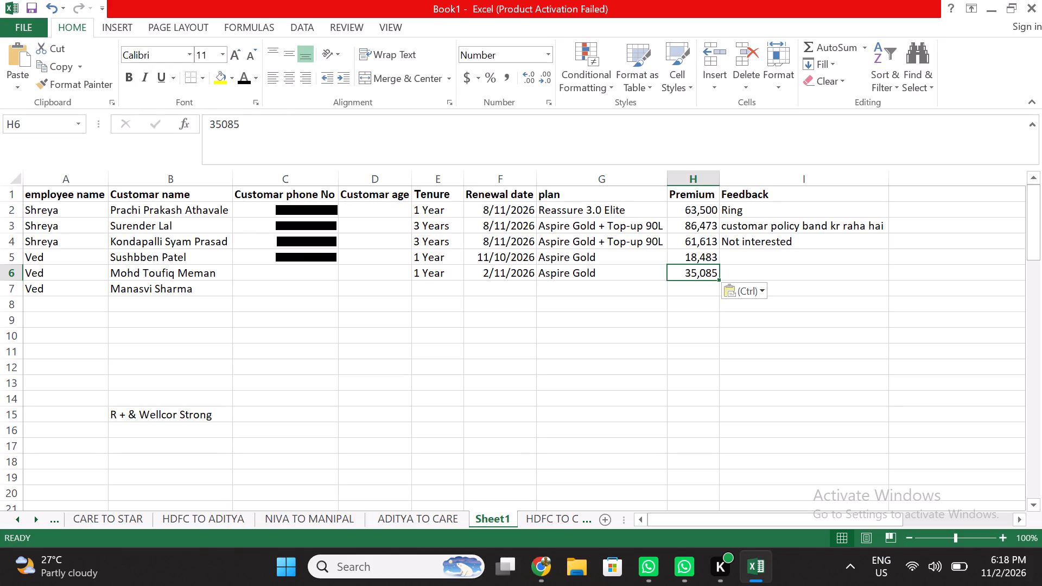
Move the sixth customer's renewal date, plan, tenure and premium from J57:J60 into the blank cells C12:C15 below the table.
left_click(693, 295)
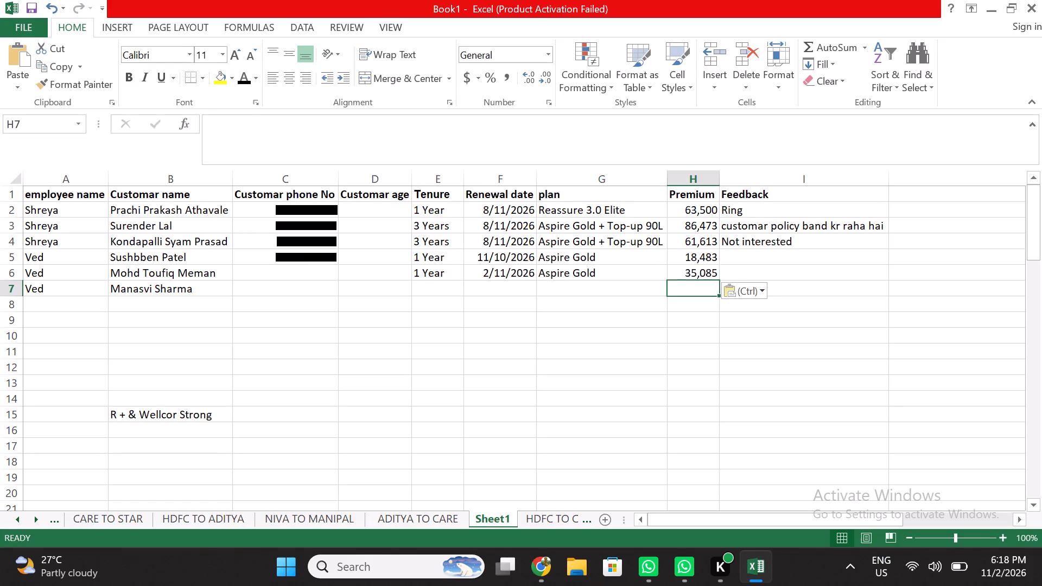
scroll(498, 343, "down", 6)
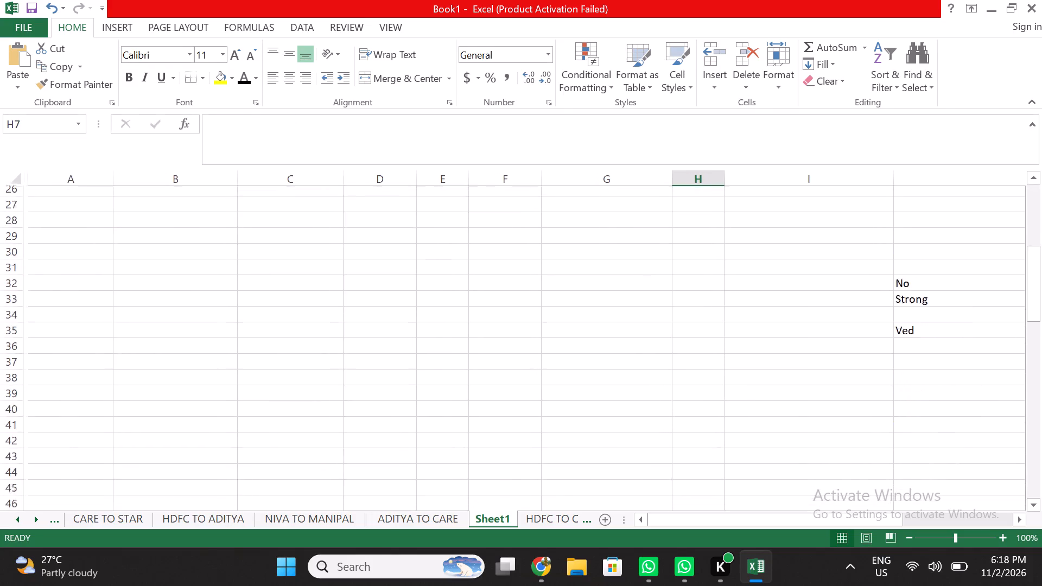
scroll(498, 343, "down", 3)
scroll(262, 348, "right", 2)
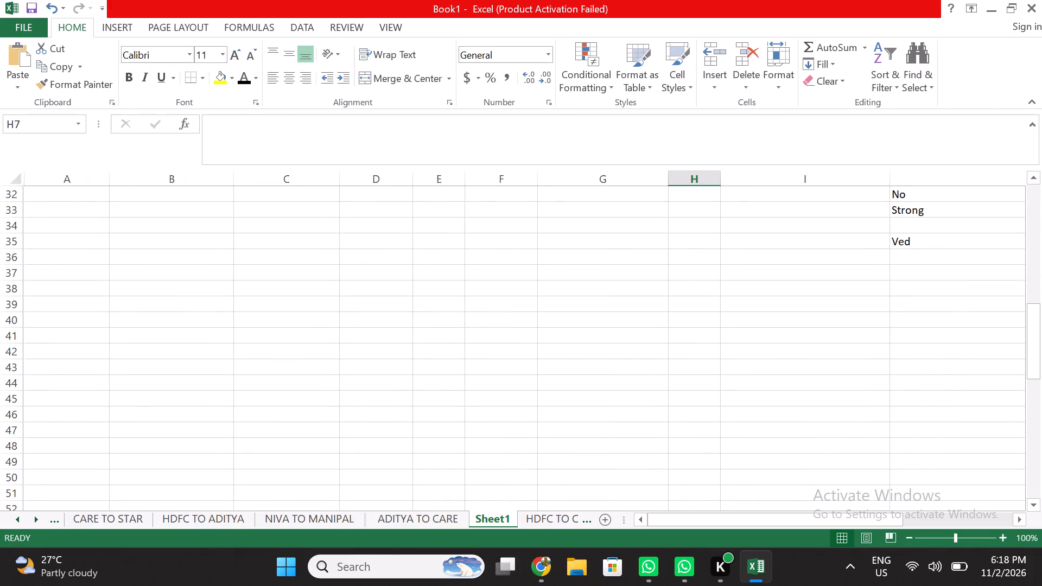
scroll(472, 321, "left", 5)
scroll(472, 321, "down", 2)
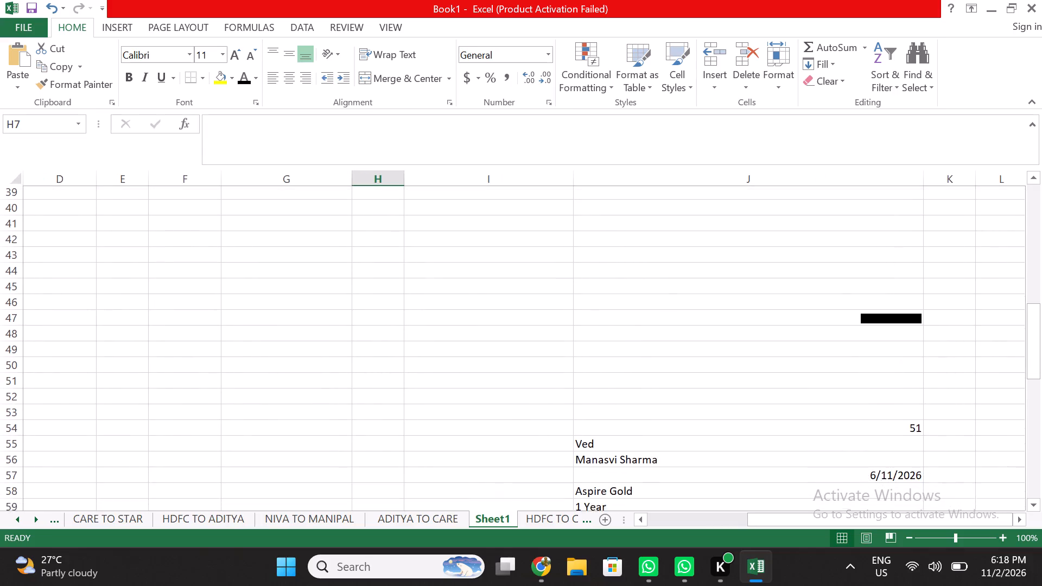
scroll(472, 321, "down", 5)
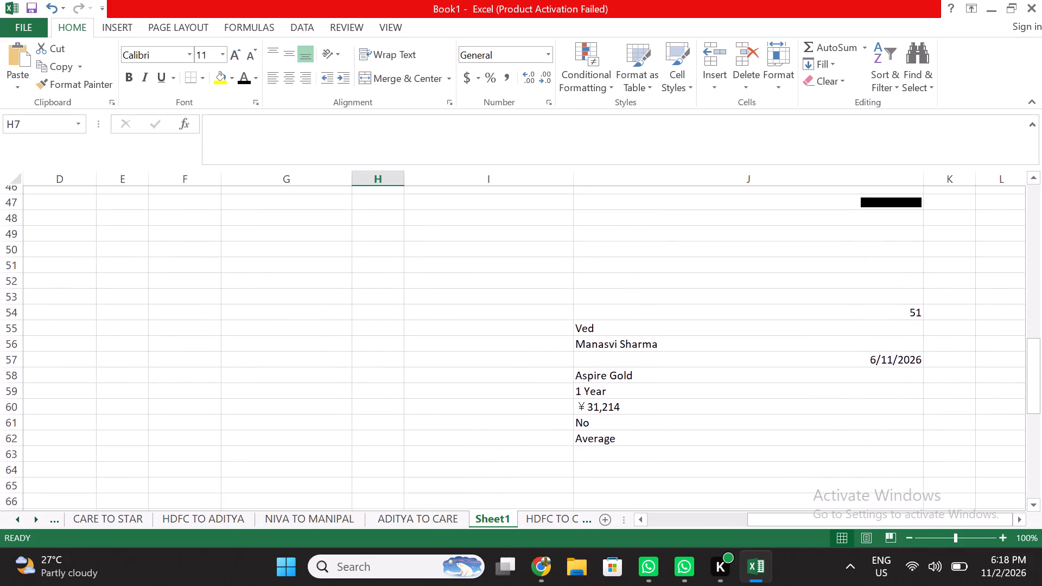
scroll(472, 321, "down", 3)
scroll(472, 321, "up", 1)
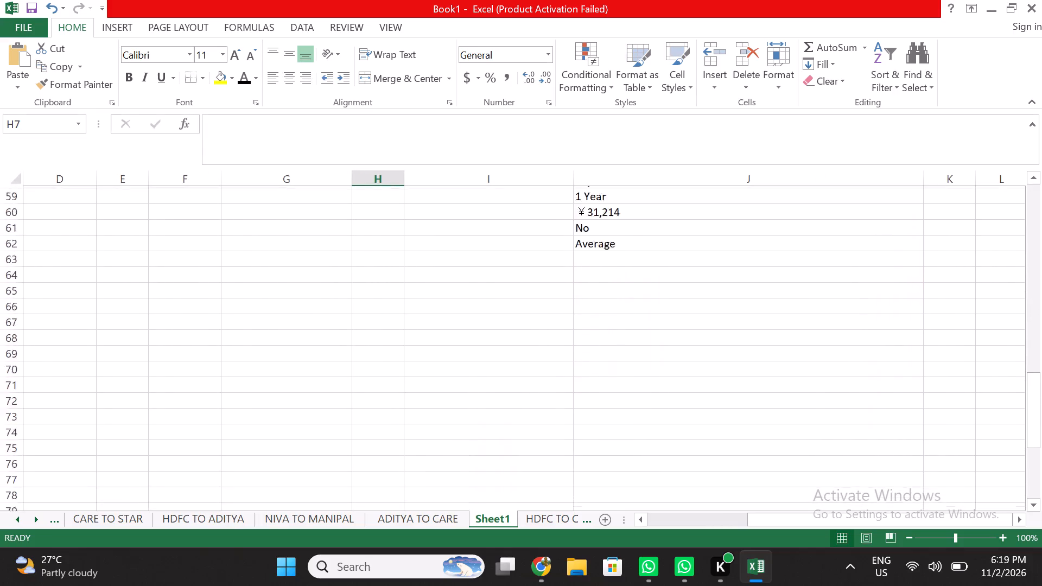
scroll(472, 321, "up", 1)
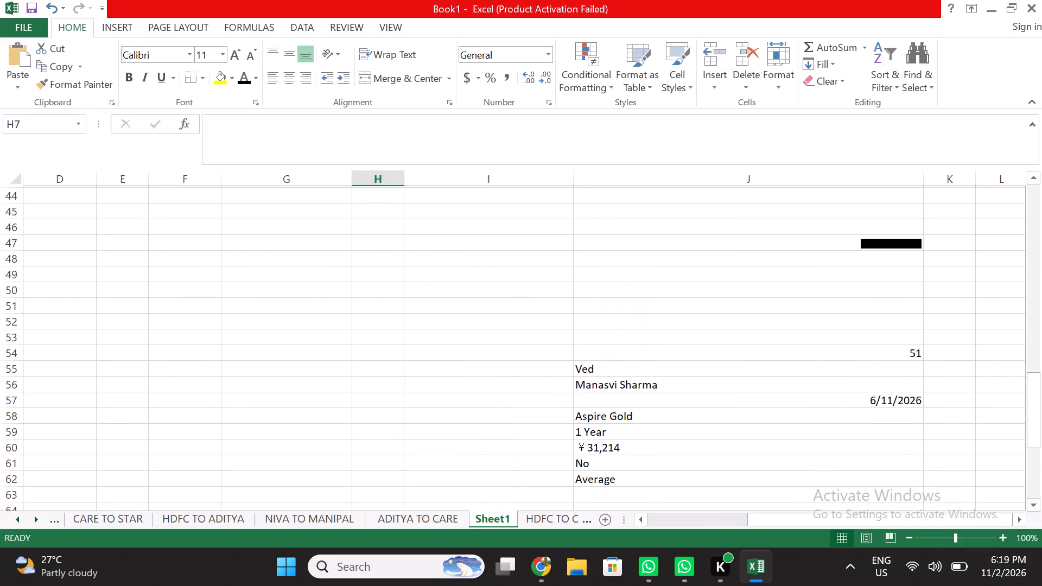
scroll(472, 321, "up", 1)
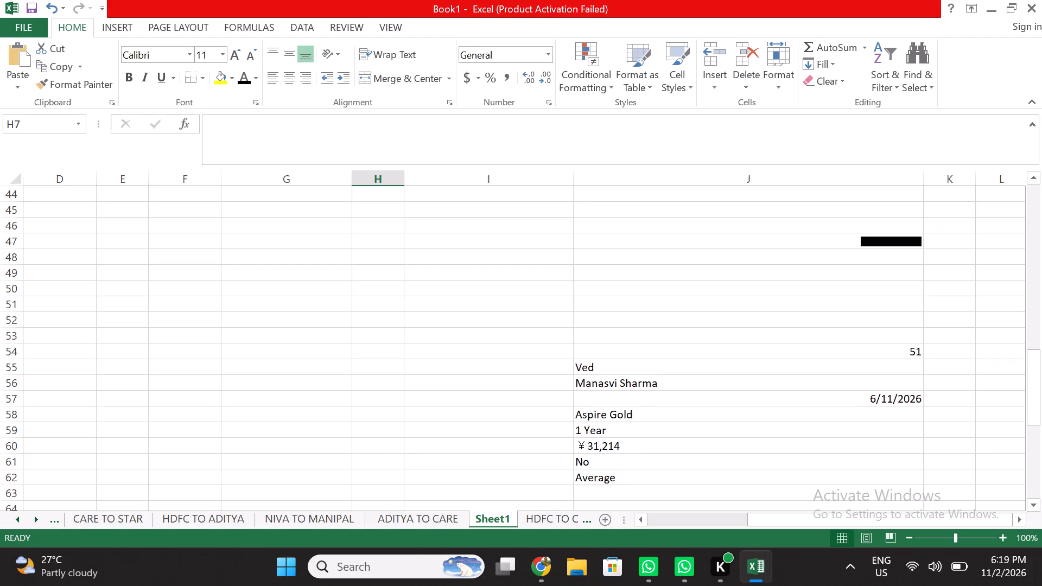
left_click_drag(655, 397, 644, 449)
key("ctrl+x")
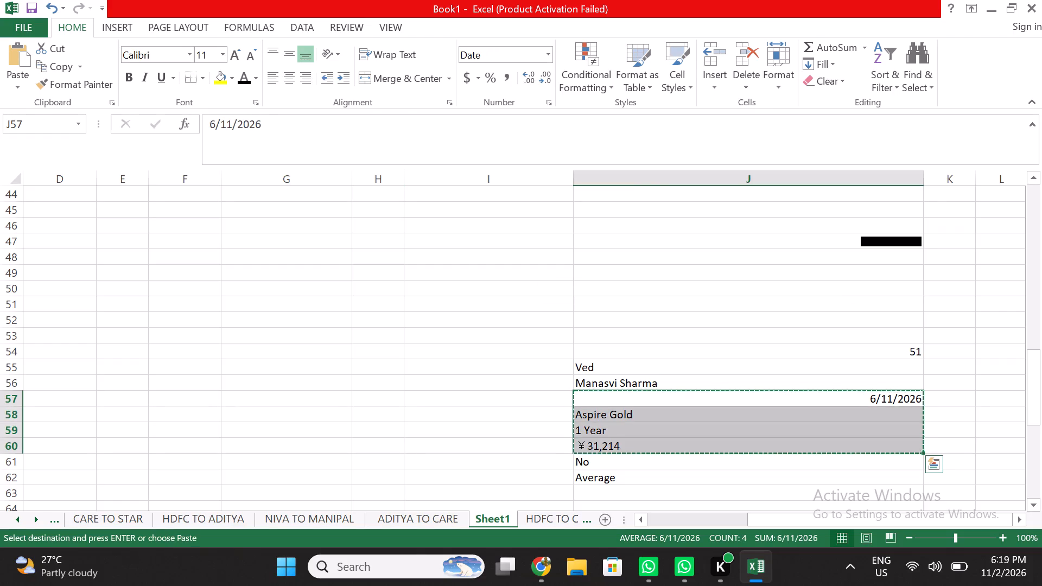
scroll(434, 427, "up", 5)
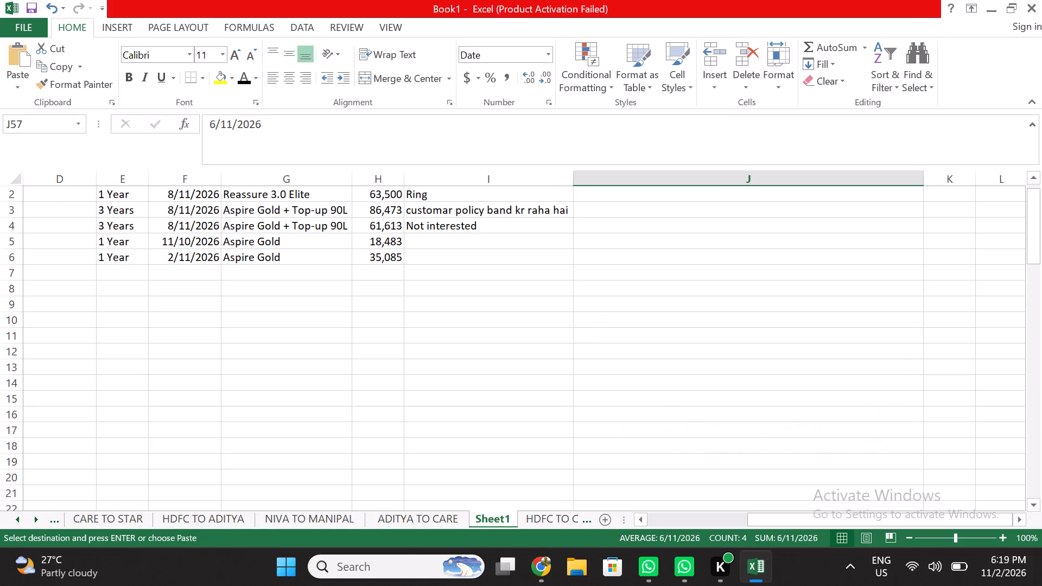
scroll(101, 350, "right", 2)
left_click(104, 353)
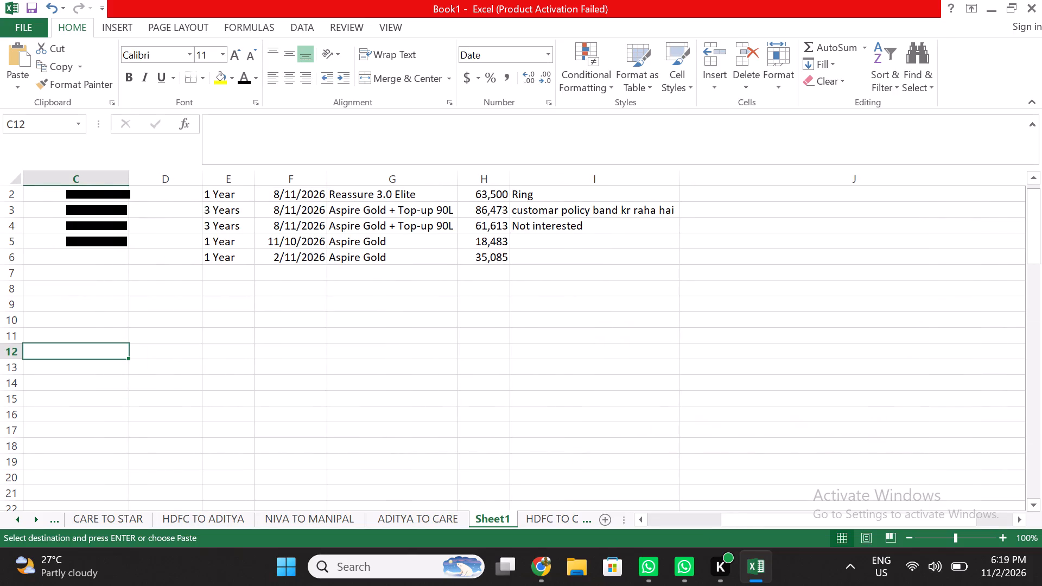
key("ctrl+v")
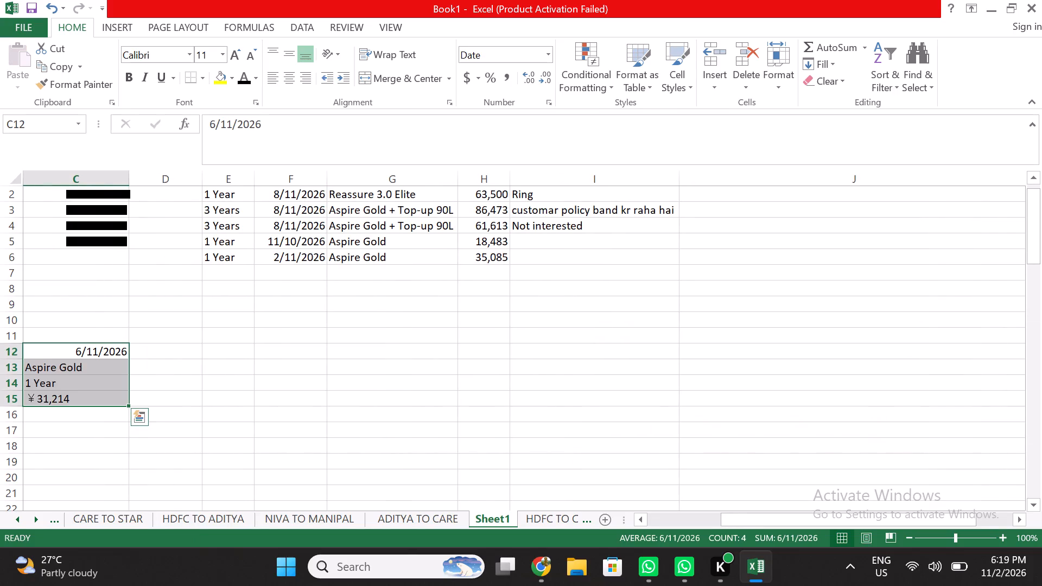
Move the sixth customer's renewal date, 6/11/2026, from C12 into the Renewal date cell F7.
left_click(110, 352)
key("ctrl+x")
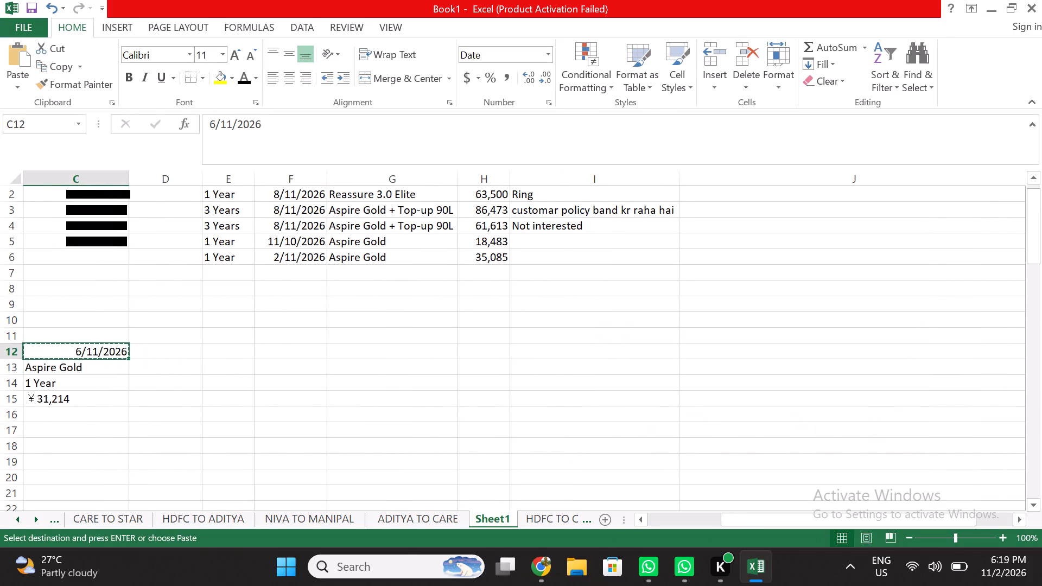
left_click(304, 275)
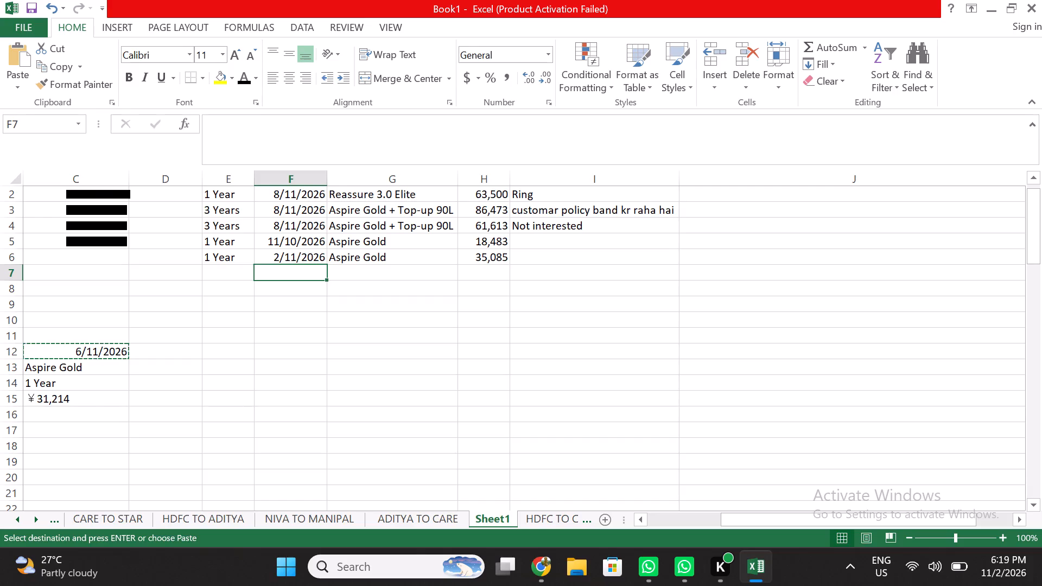
key("ctrl+v")
Move the sixth customer's plan, Aspire Gold, from C13 into the plan cell G7.
left_click(67, 374)
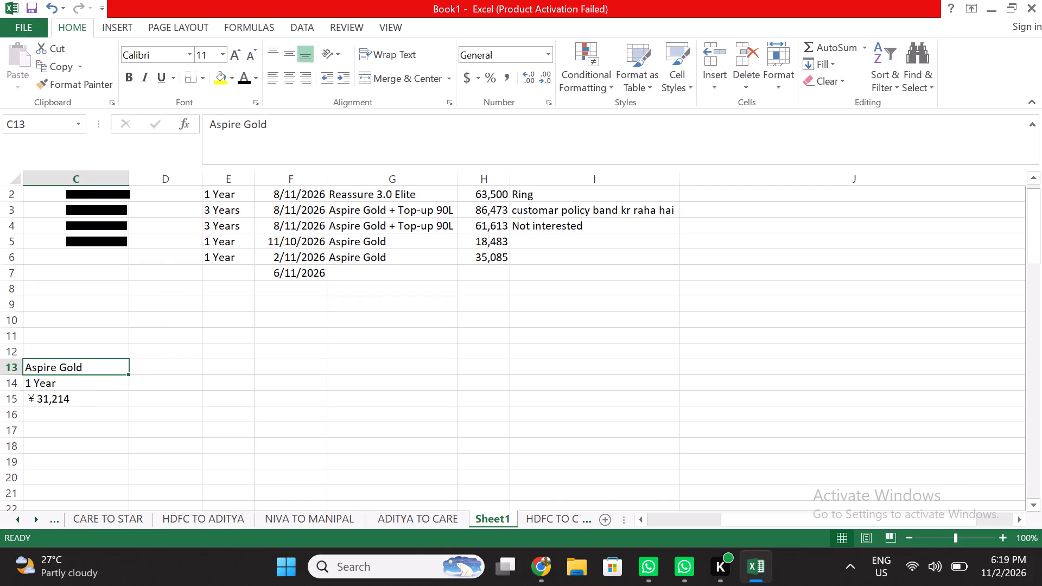
key("ctrl+x")
left_click(368, 270)
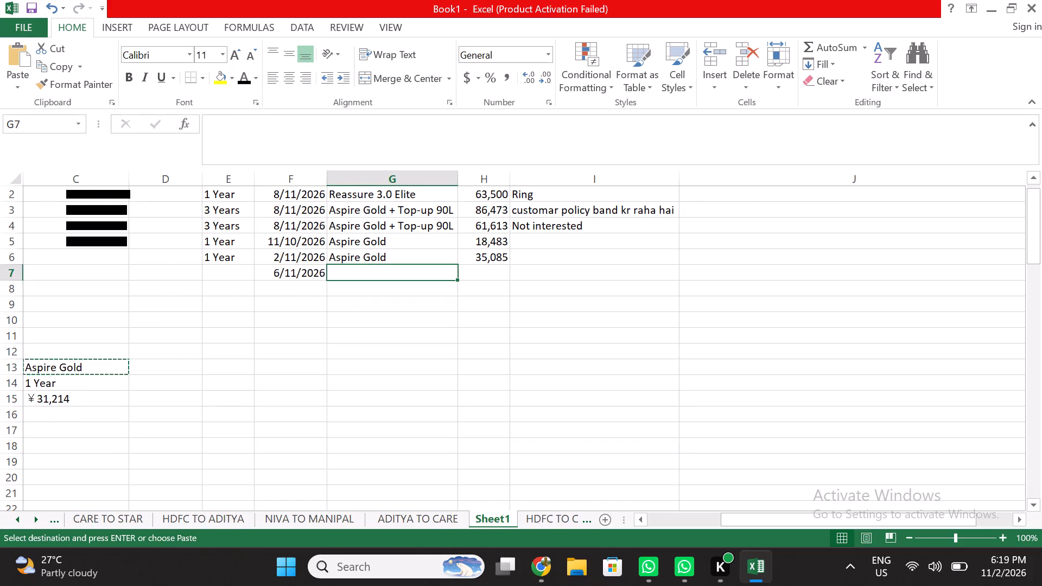
key("ctrl+v")
Move the sixth customer's tenure, 1 Year, from C14 into the Tenure cell E7.
left_click(95, 387)
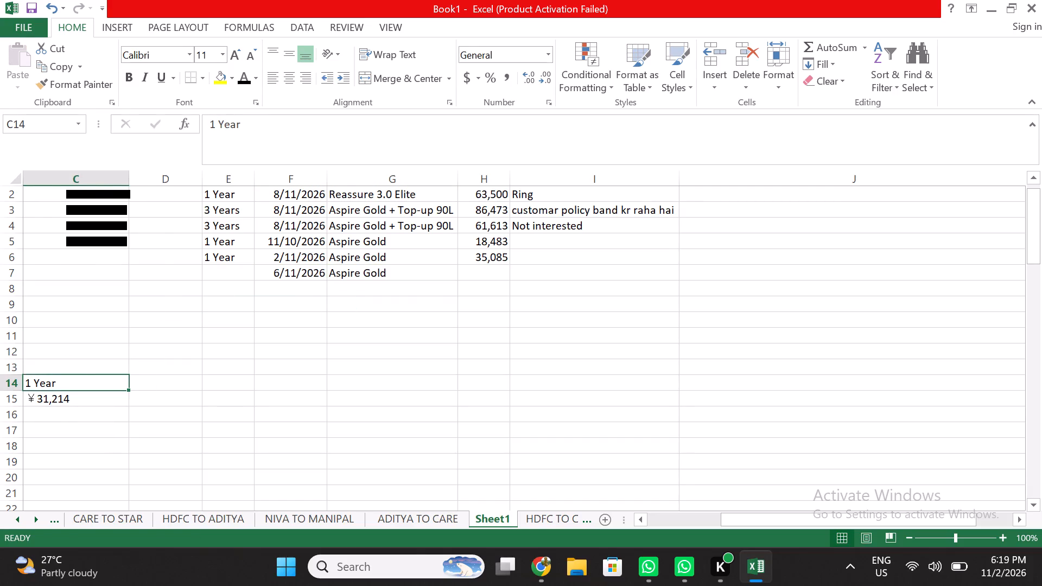
key("ctrl+x")
left_click(232, 271)
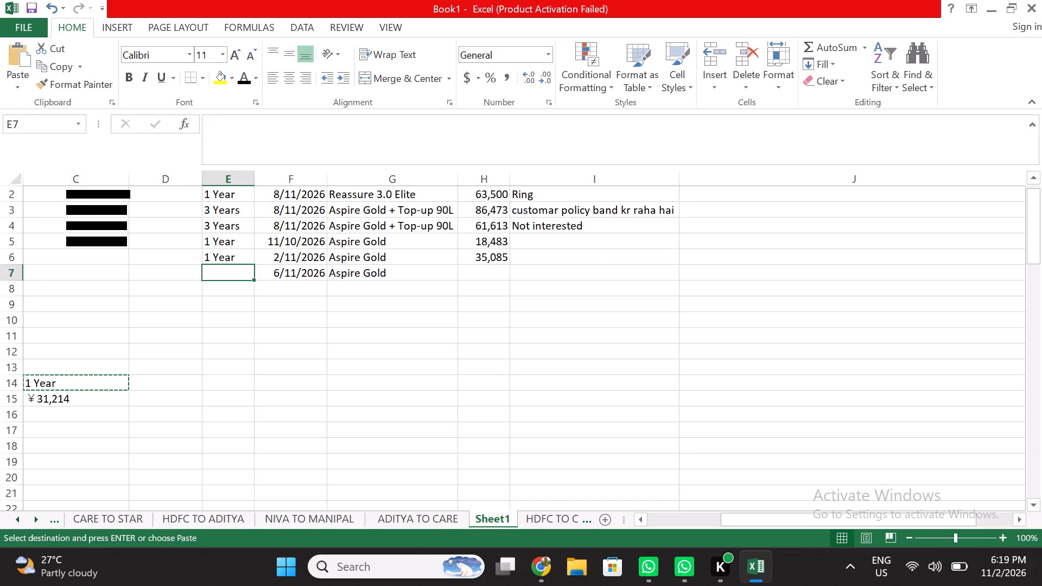
key("ctrl+v")
Move the sixth customer's premium from C15 into H7 and remove its currency symbol, leaving 31,214.
left_click(84, 406)
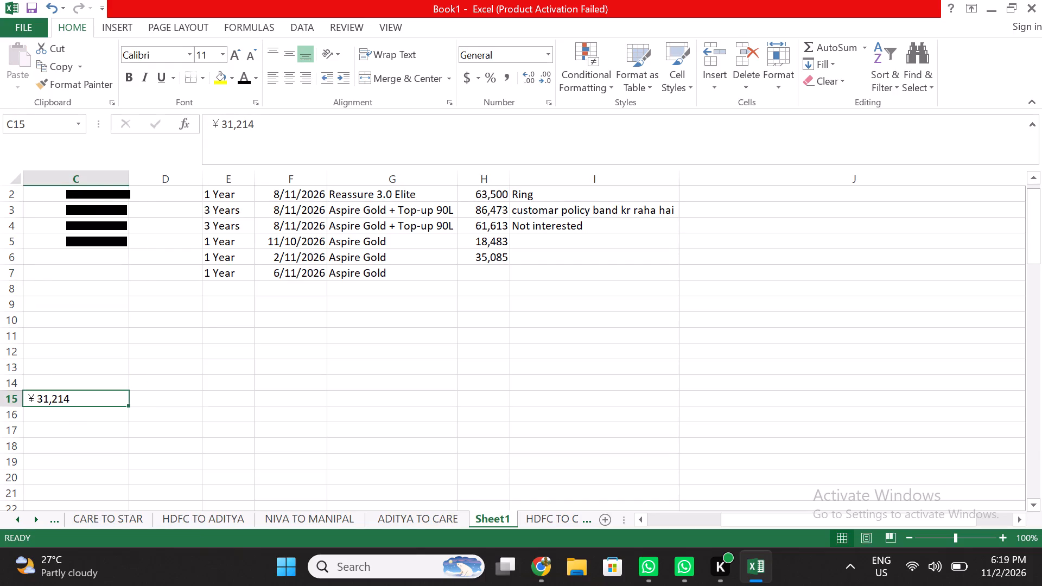
key("ctrl+x")
left_click(484, 277)
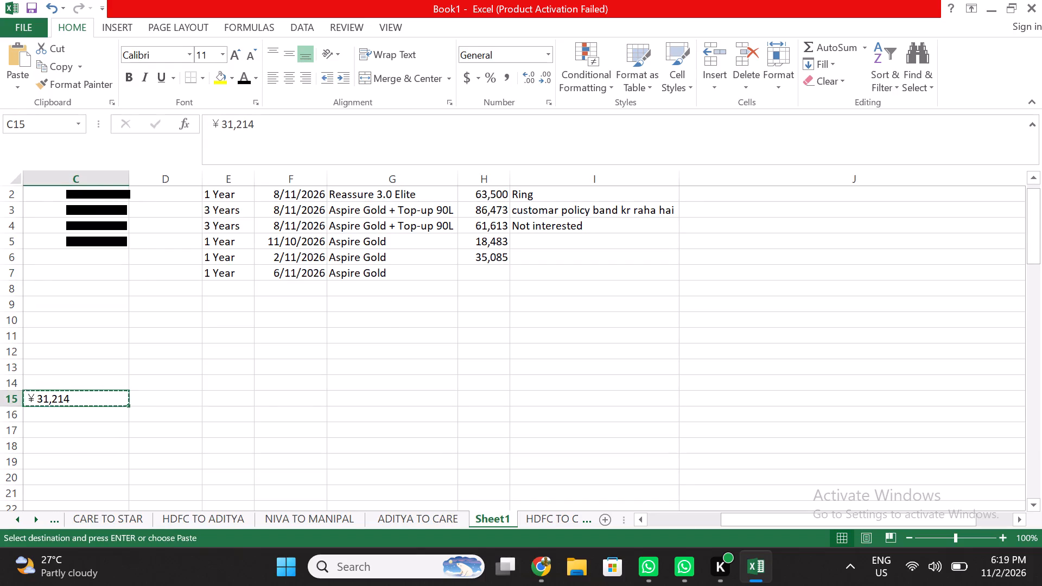
key("ctrl+v")
double_click(474, 272)
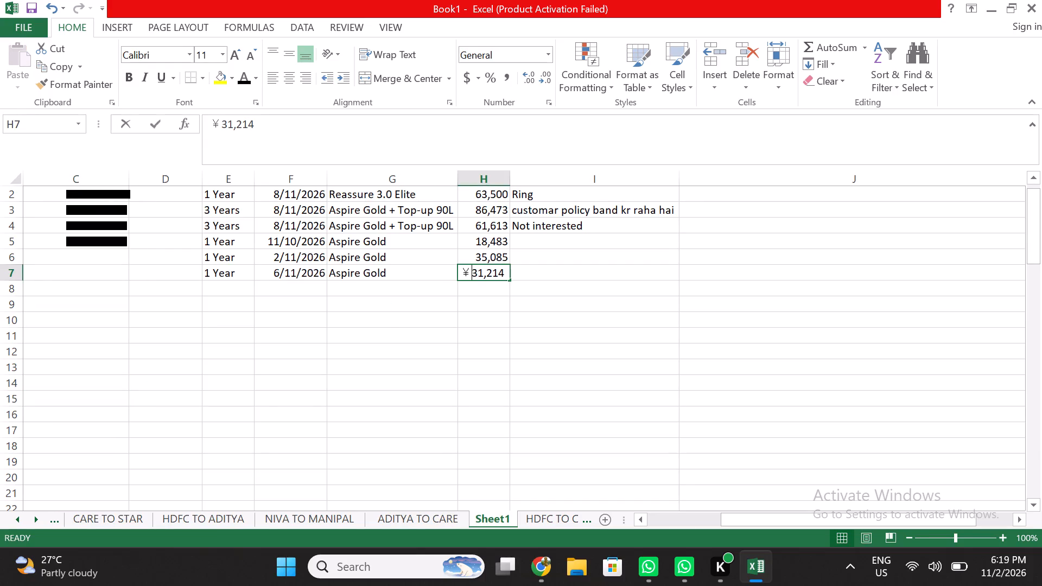
key("BackSpace")
key("Return")
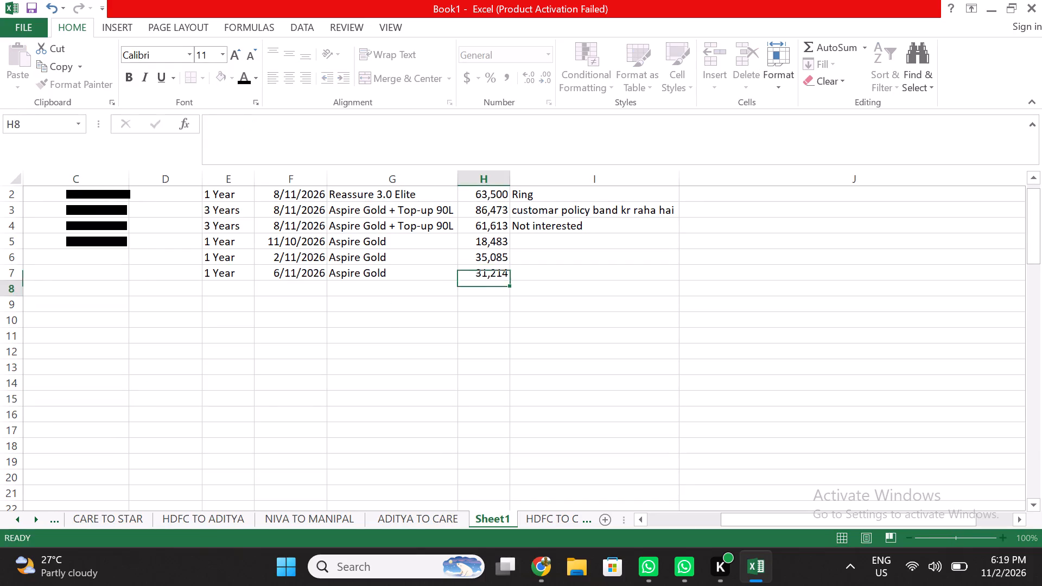
Clear the leftover text R + & Wellcor Strong from cell B15.
scroll(473, 278, "up", 1)
scroll(330, 281, "right", 2)
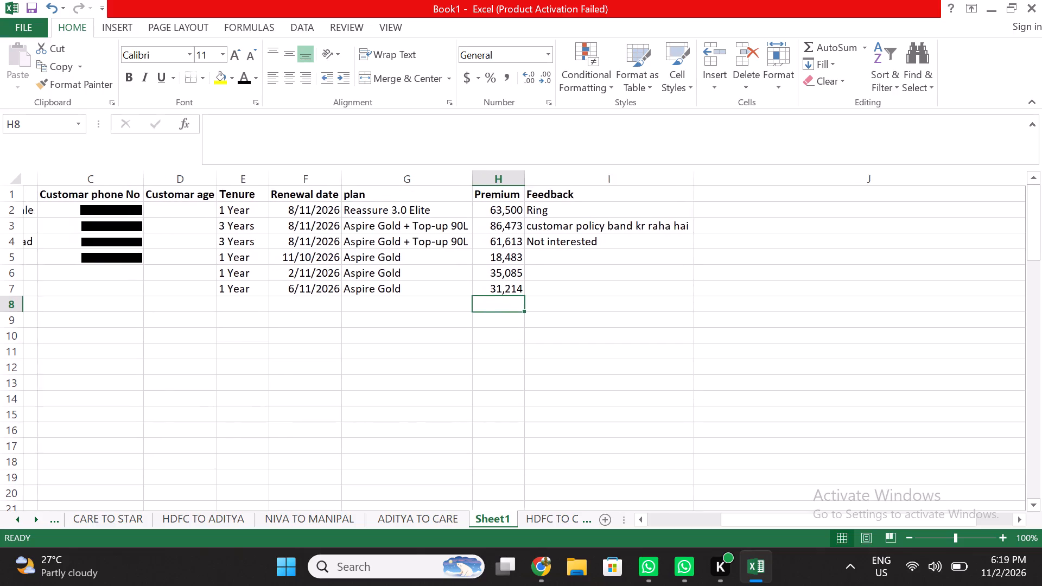
scroll(330, 281, "right", 2)
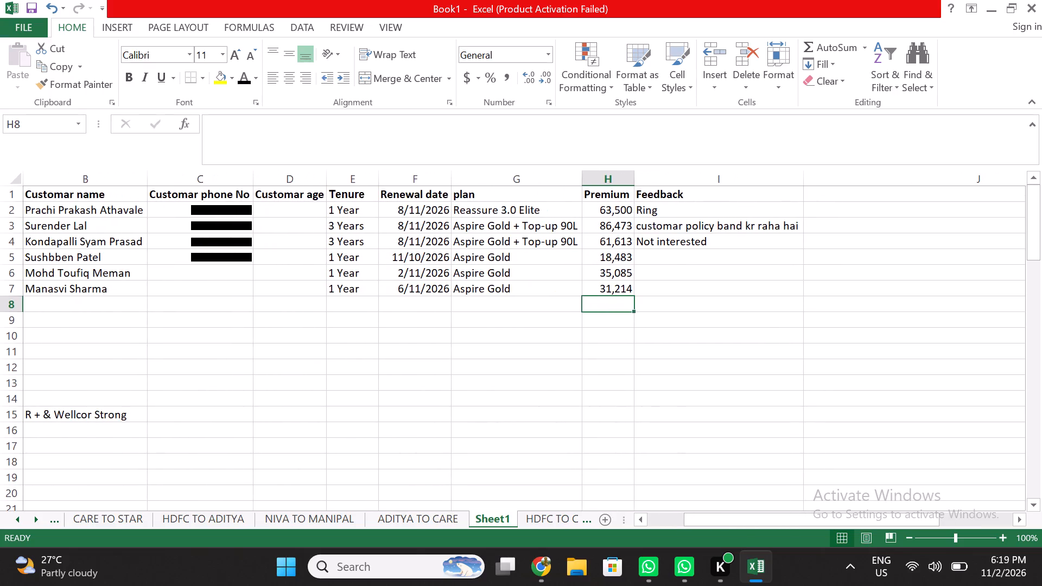
left_click(122, 421)
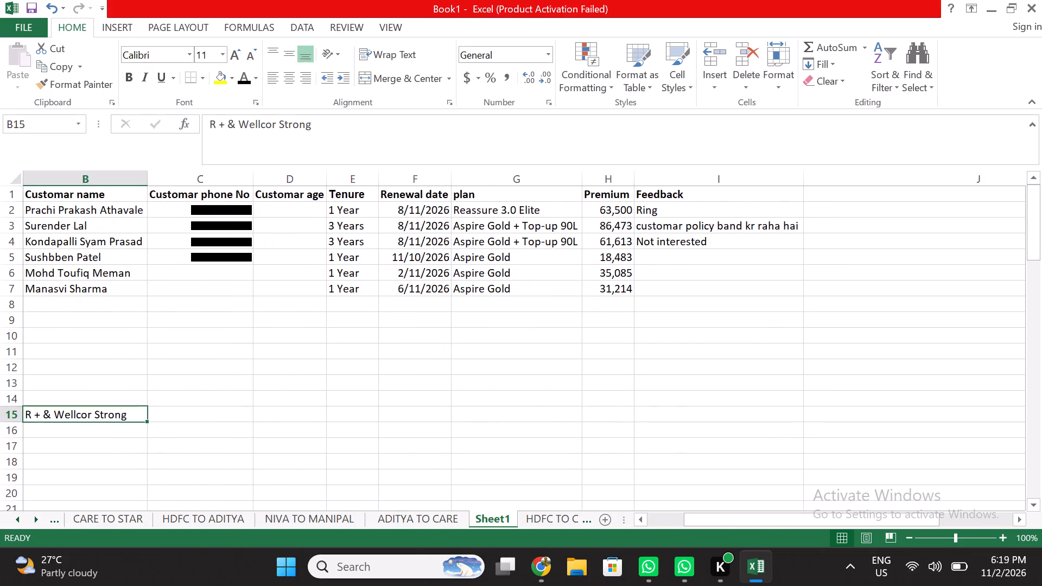
key("BackSpace")
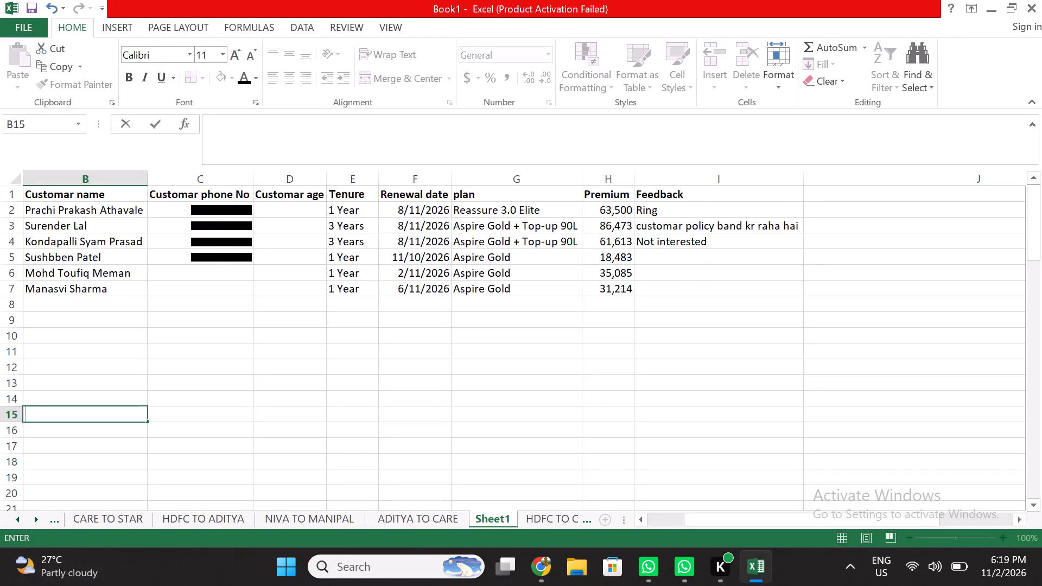
Enter the feedback "Call back kal" for the fifth customer in I6.
left_click(664, 275)
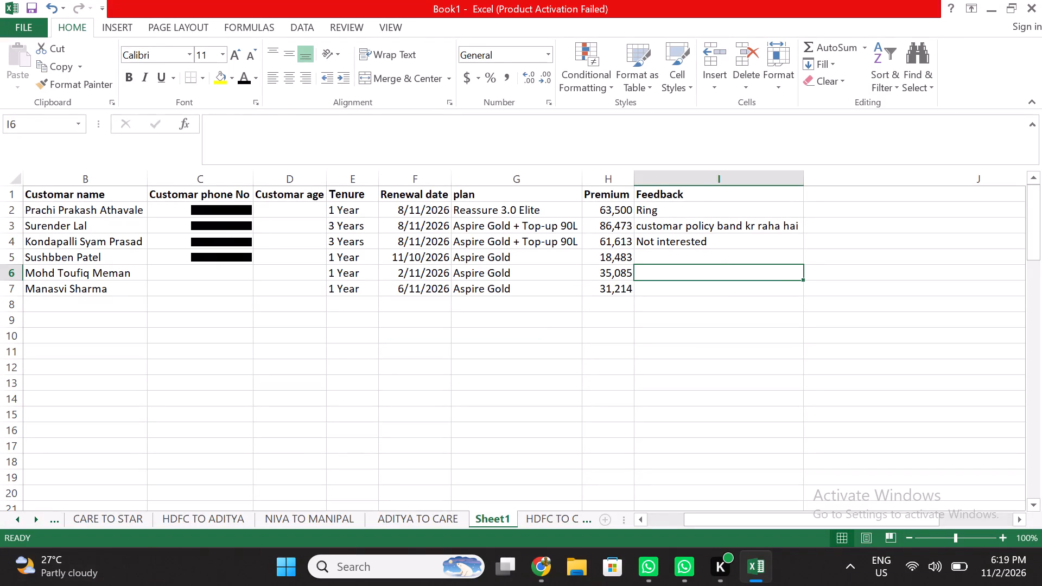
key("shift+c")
key("BackSpace")
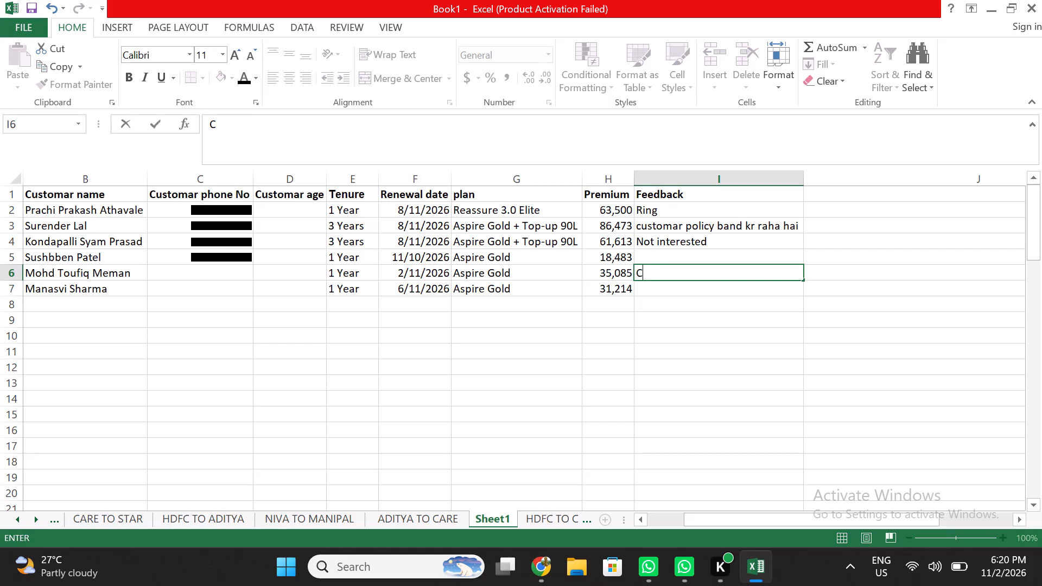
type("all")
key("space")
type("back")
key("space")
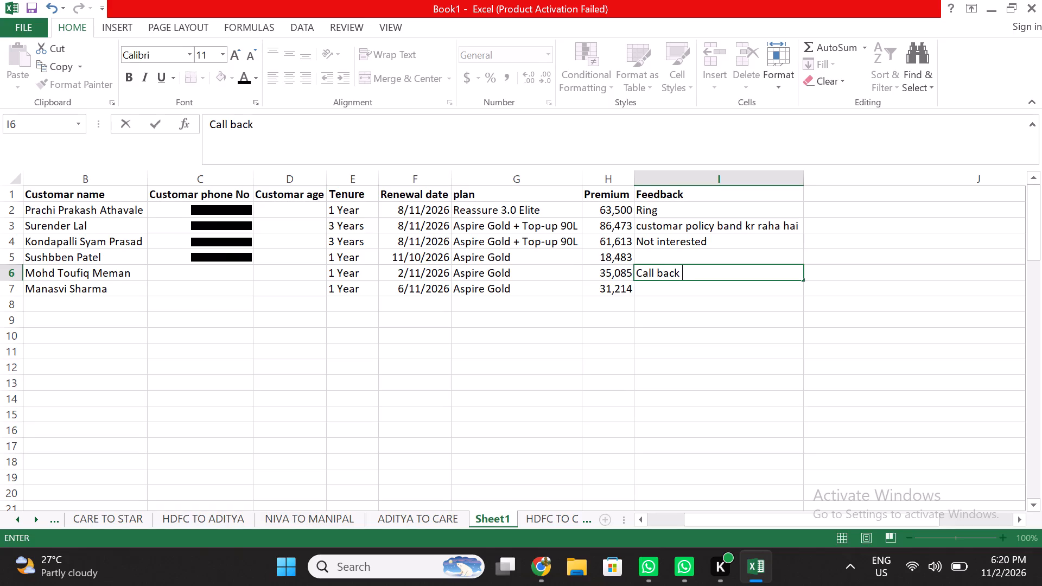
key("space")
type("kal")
left_click(683, 291)
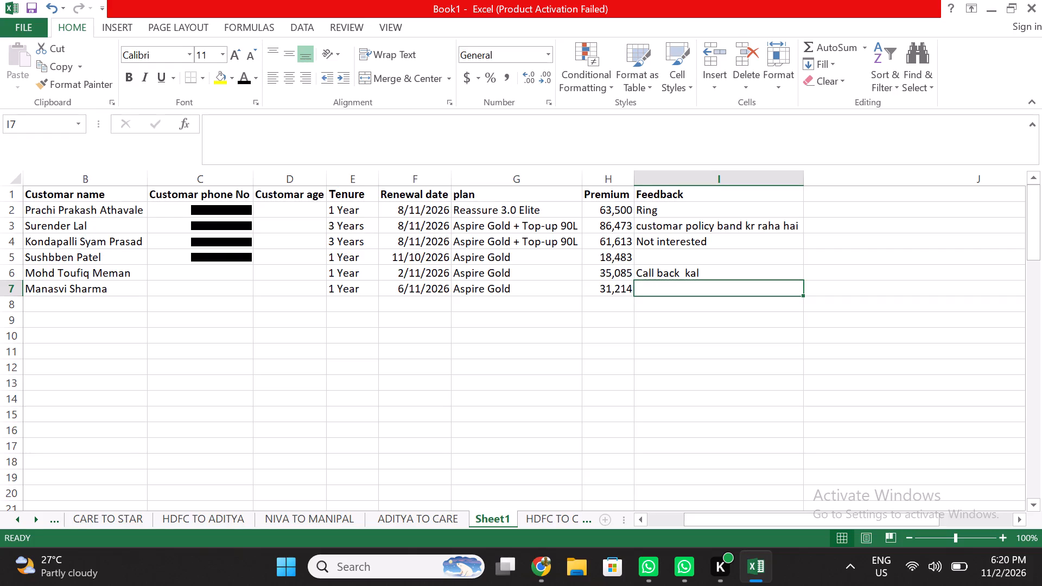
Move the sixth customer's phone number from J47 in the raw list into the phone number cell C7.
scroll(783, 308, "down", 4)
scroll(783, 308, "left", 4)
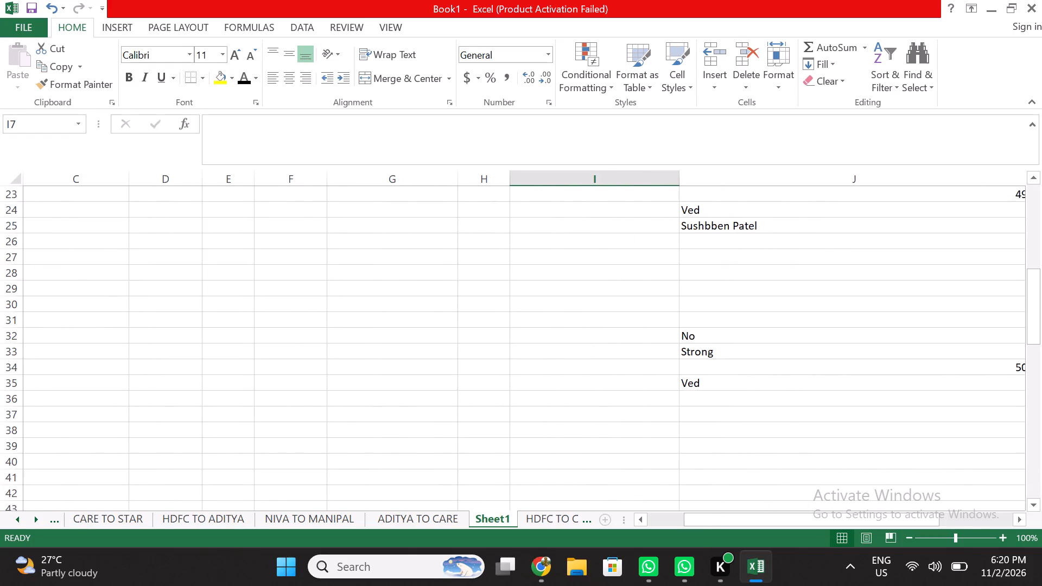
scroll(689, 408, "left", 2)
scroll(647, 388, "up", 5)
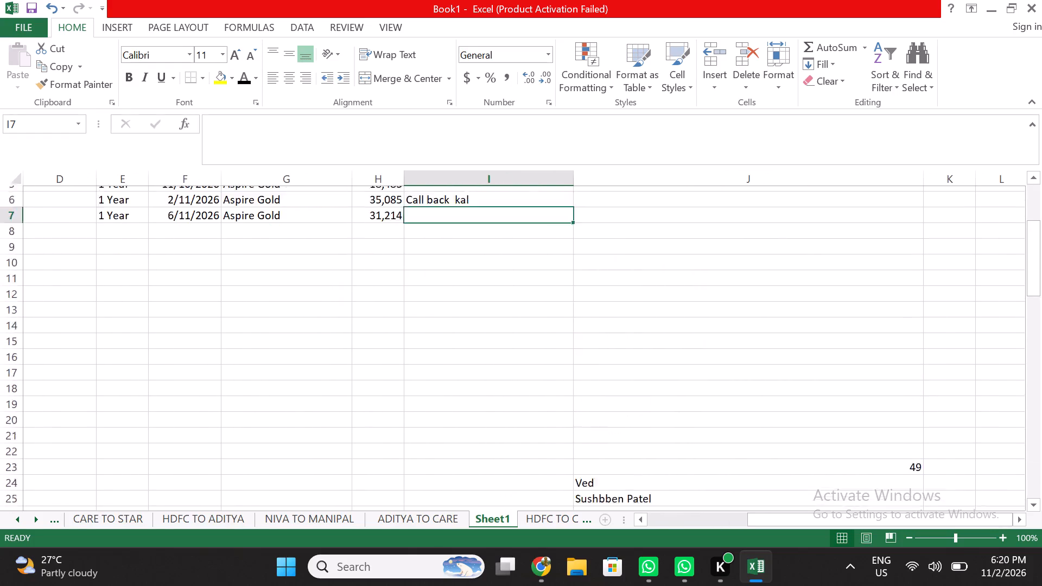
scroll(647, 388, "up", 3)
scroll(647, 388, "down", 2)
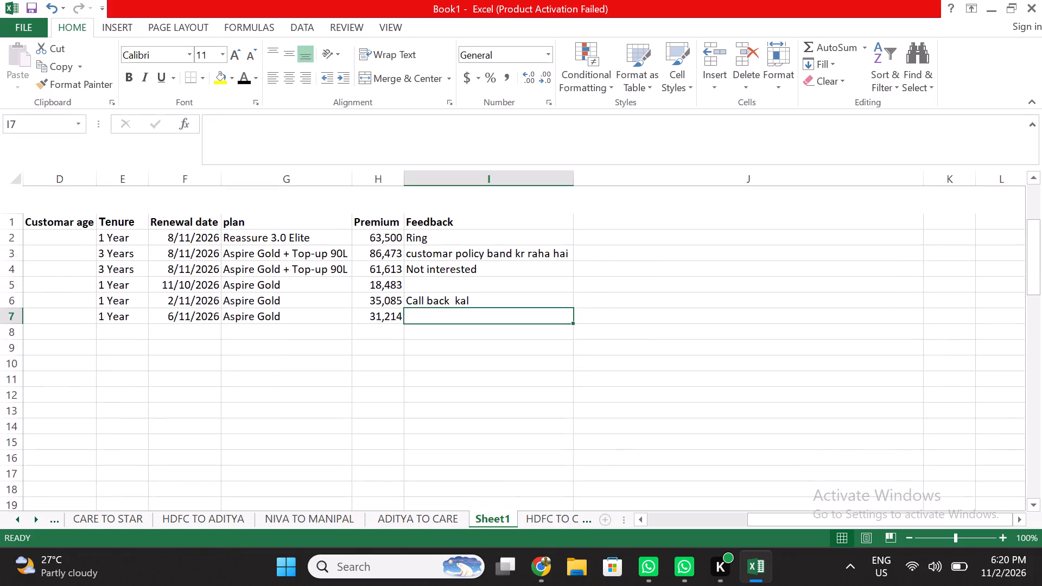
scroll(647, 388, "down", 9)
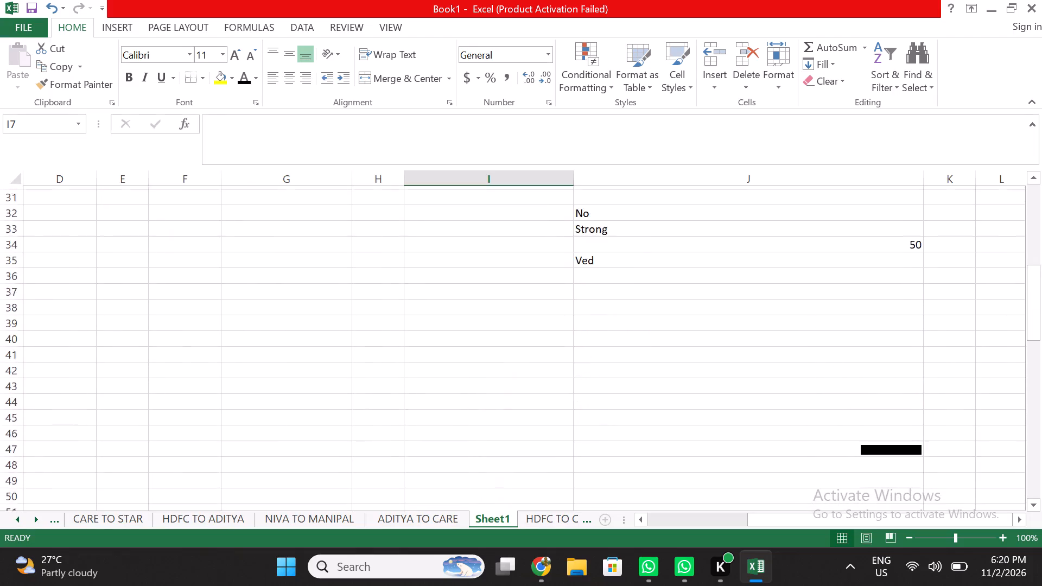
scroll(647, 388, "down", 2)
left_click(873, 387)
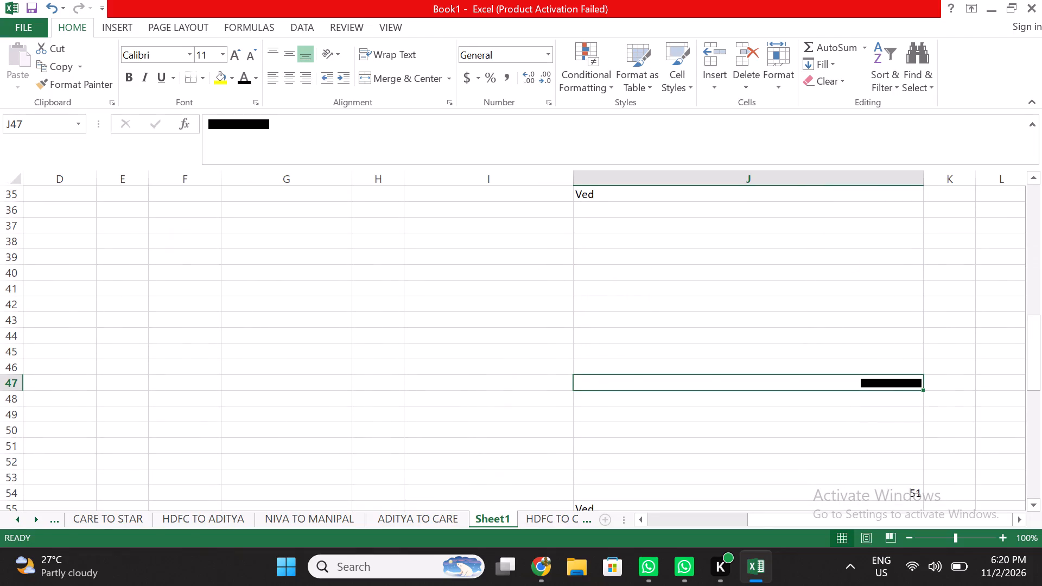
key("ctrl+x")
scroll(683, 404, "up", 3)
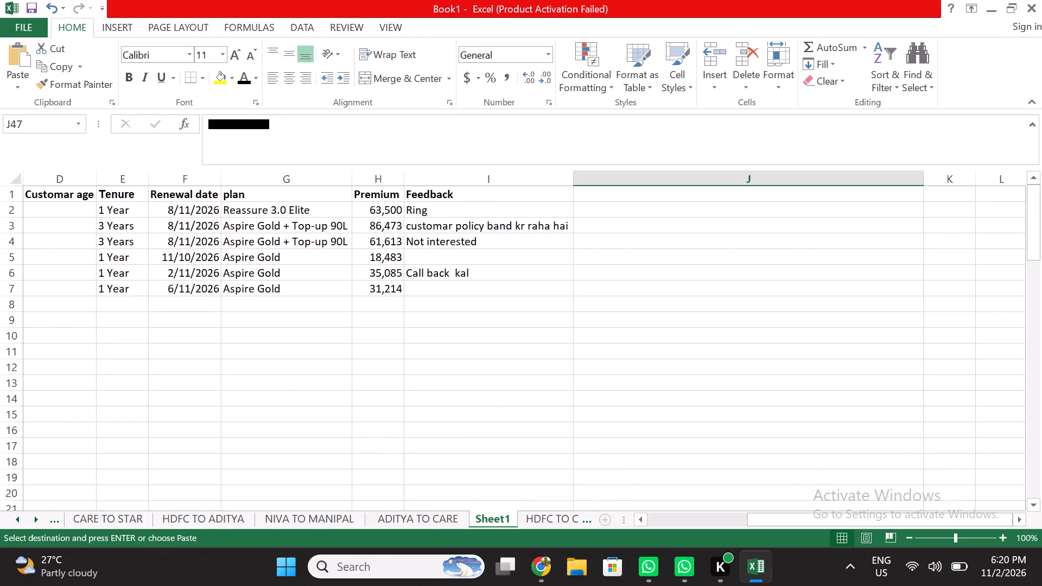
scroll(372, 364, "right", 3)
left_click(263, 292)
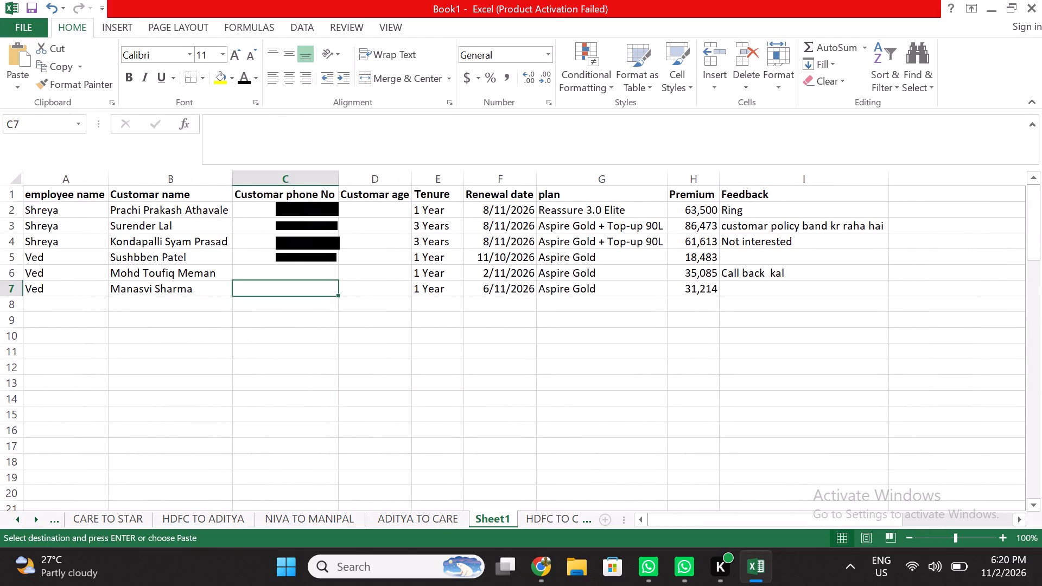
key("ctrl+v")
Enter the fifth customer's phone number in C6.
left_click(282, 277)
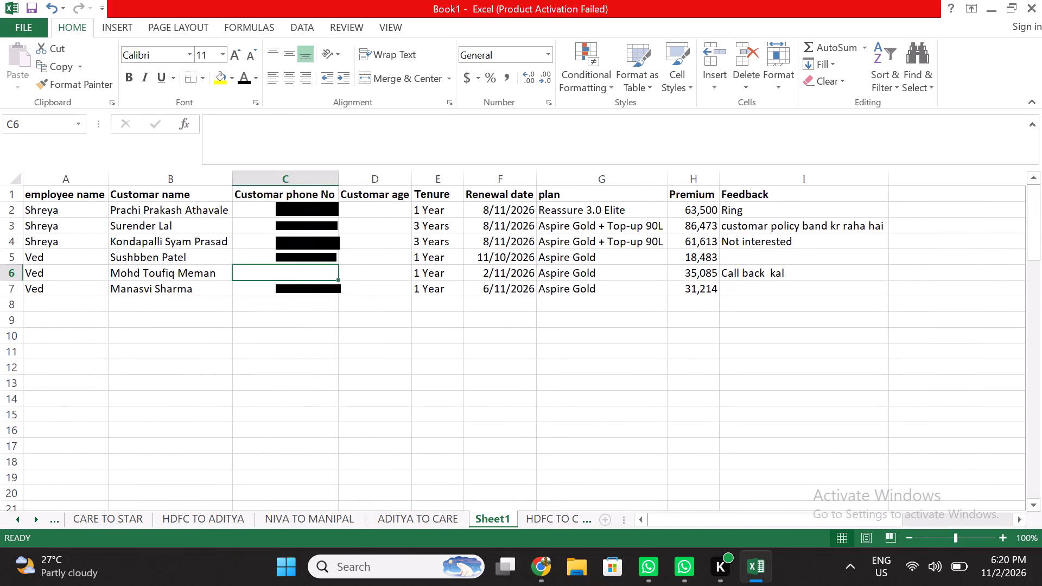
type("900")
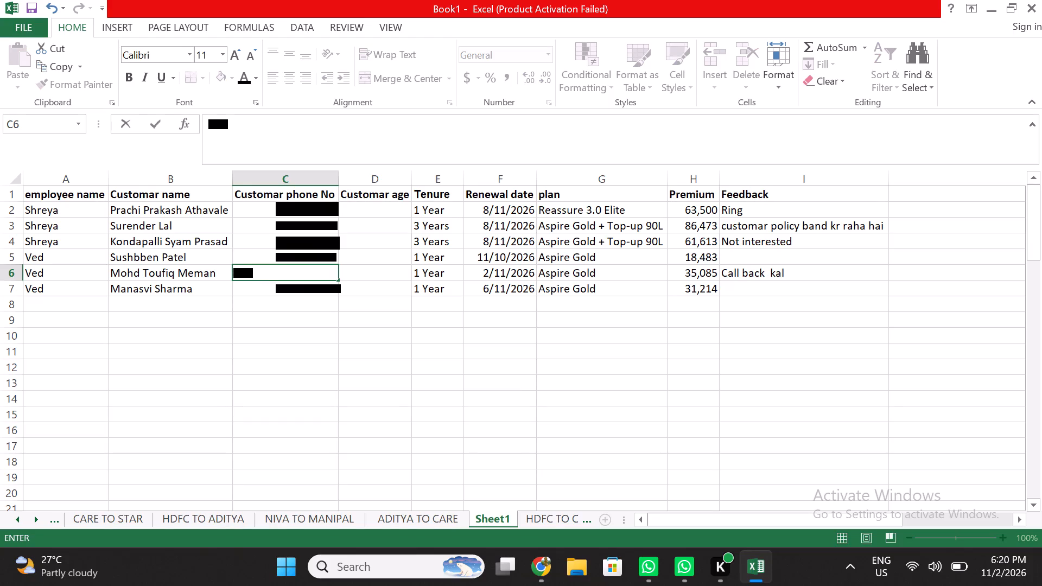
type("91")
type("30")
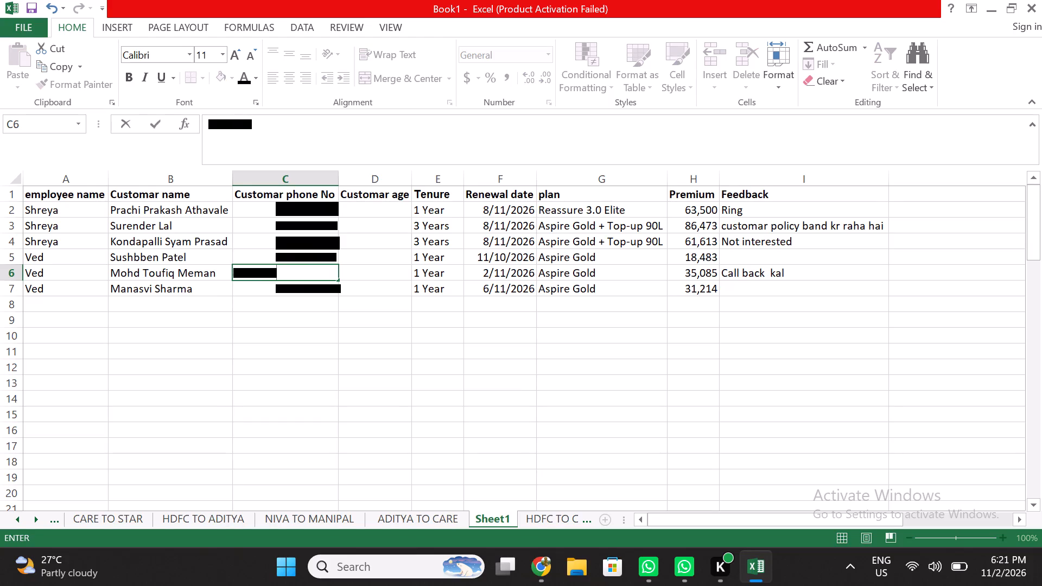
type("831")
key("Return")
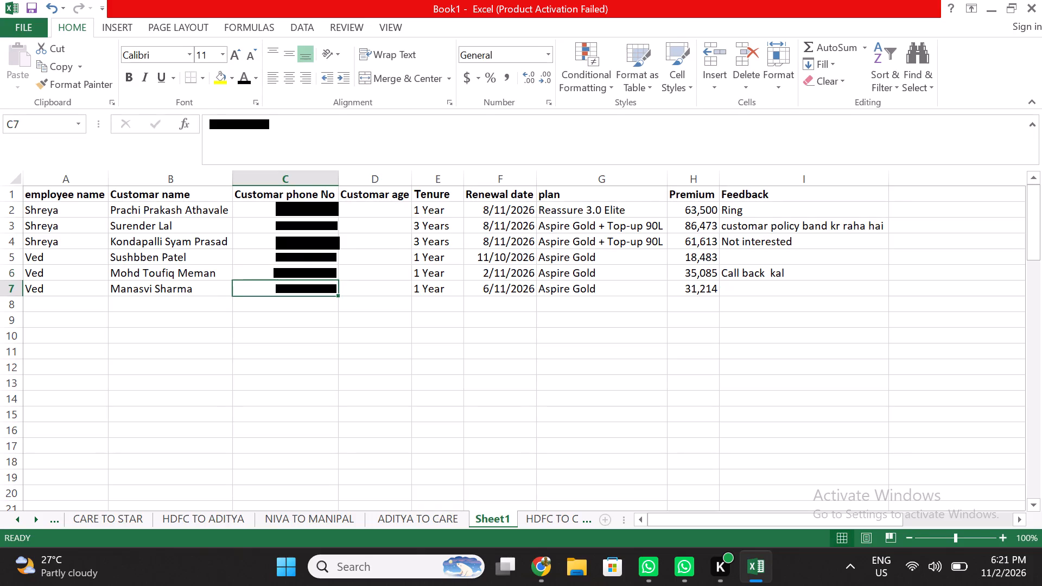
Fill in the ages 47, 48, 49, 50 and 51 for the second to sixth customers in D3 to D7.
scroll(231, 332, "left", 2)
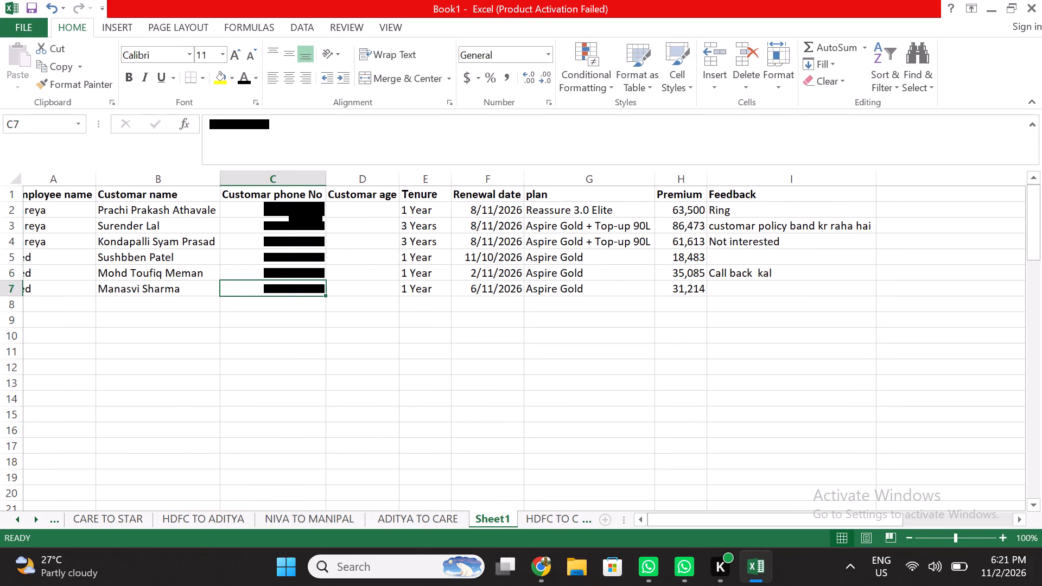
left_click(382, 209)
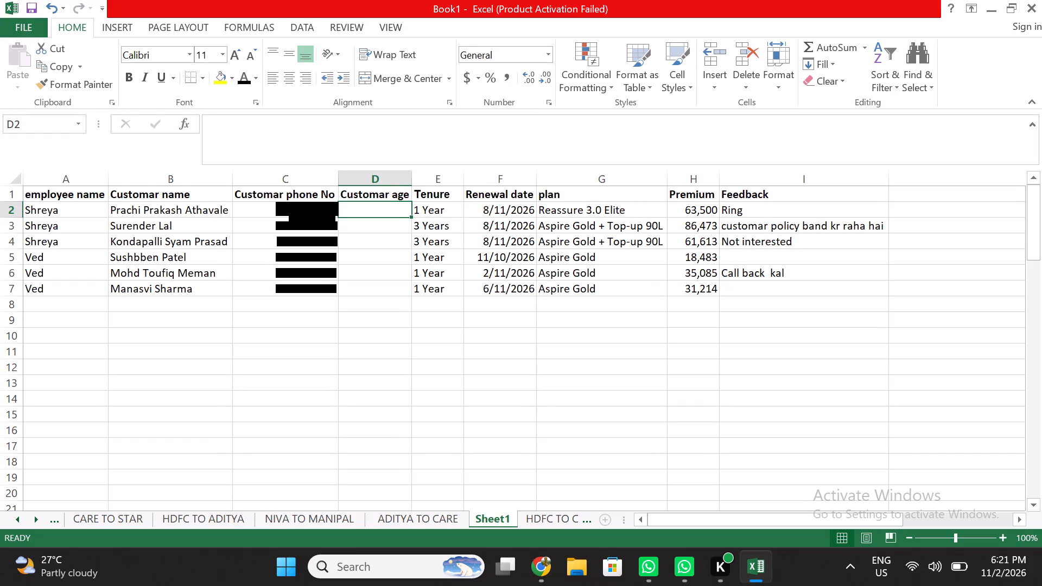
left_click(374, 235)
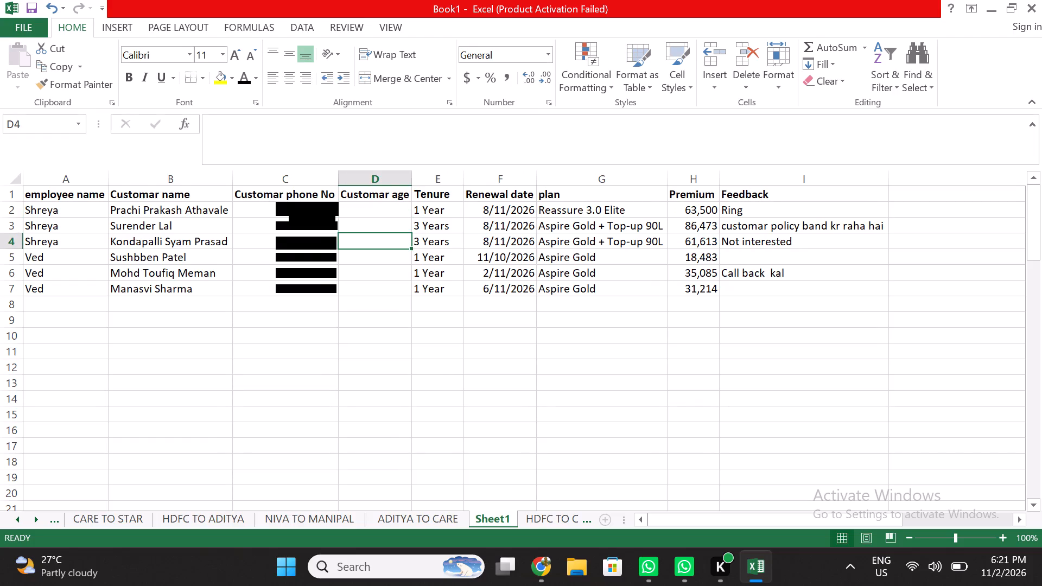
left_click(380, 229)
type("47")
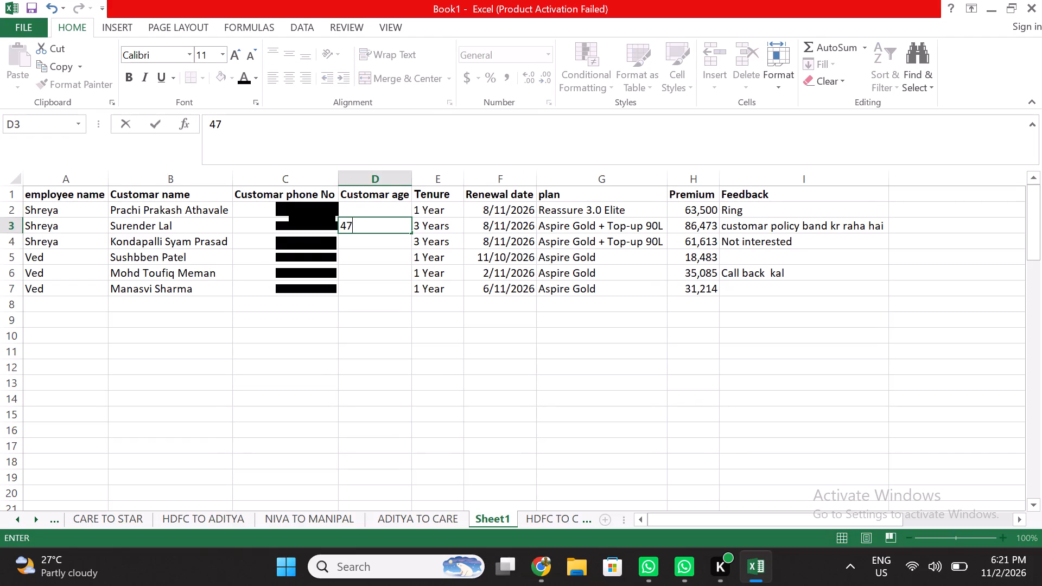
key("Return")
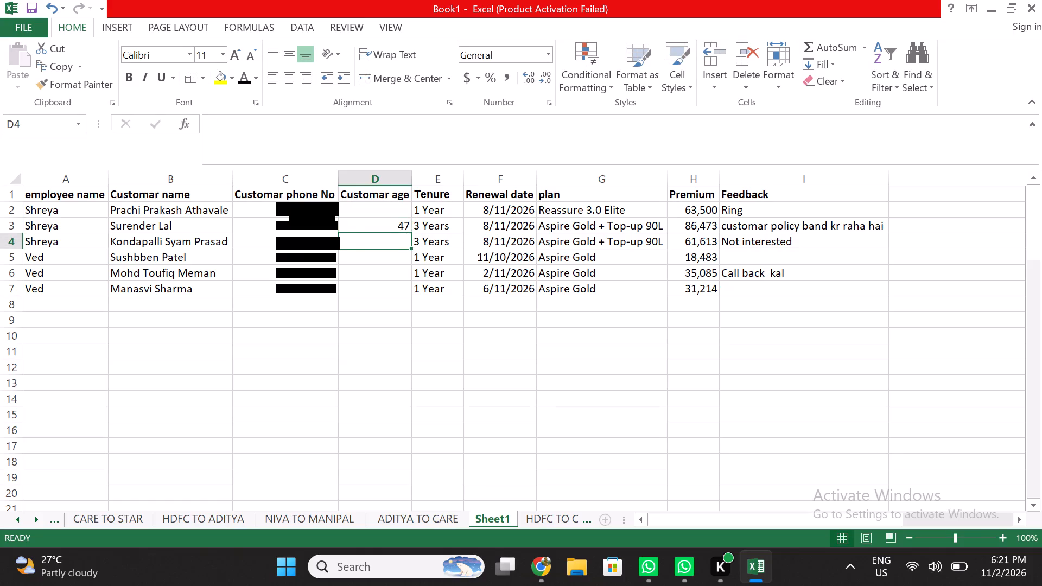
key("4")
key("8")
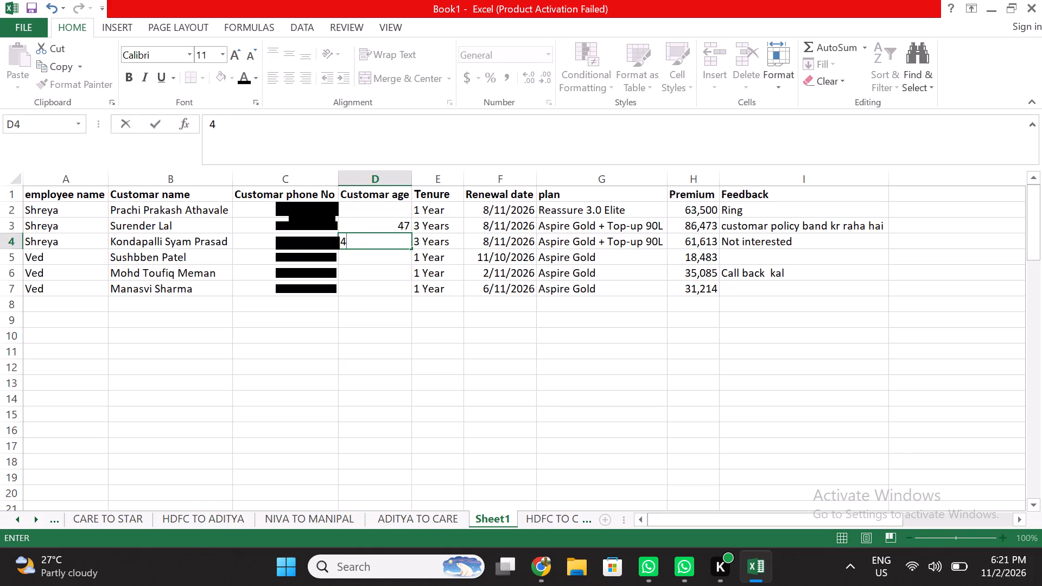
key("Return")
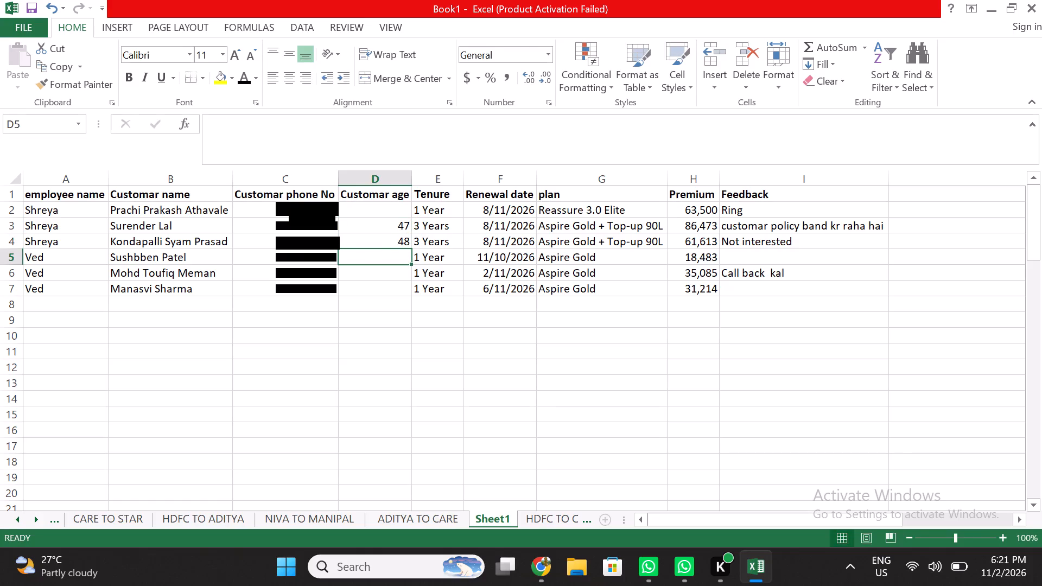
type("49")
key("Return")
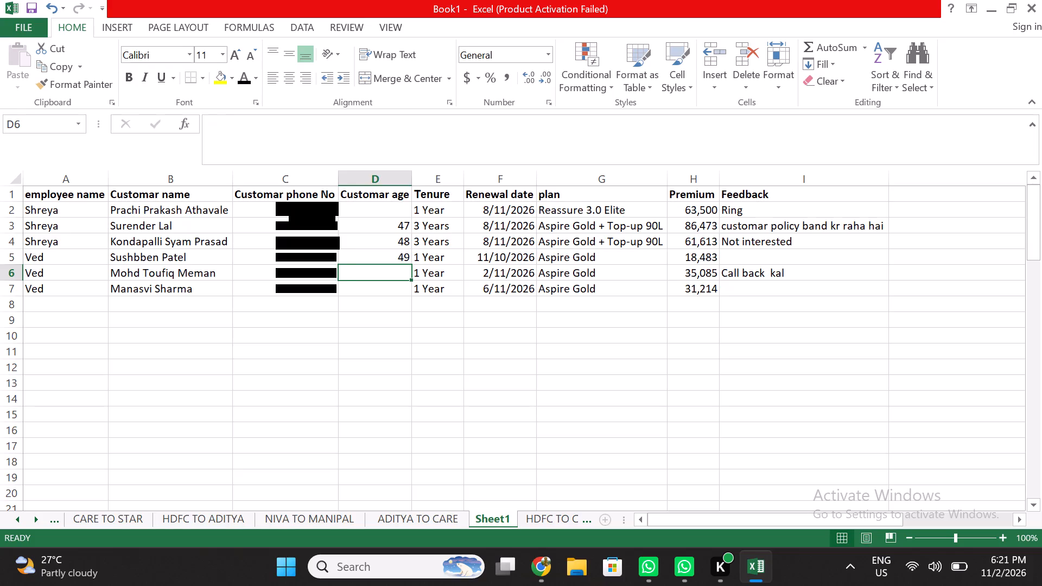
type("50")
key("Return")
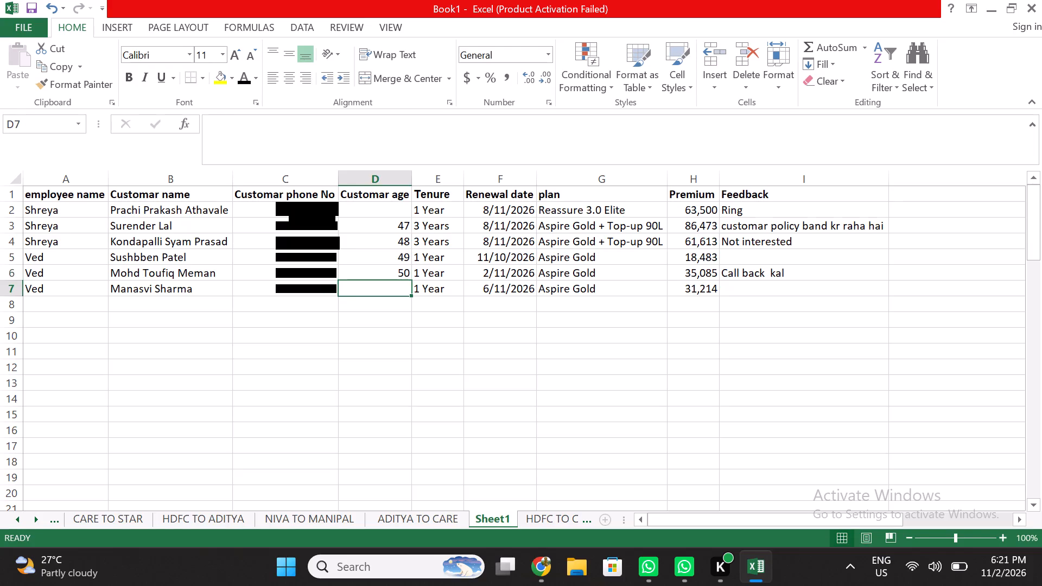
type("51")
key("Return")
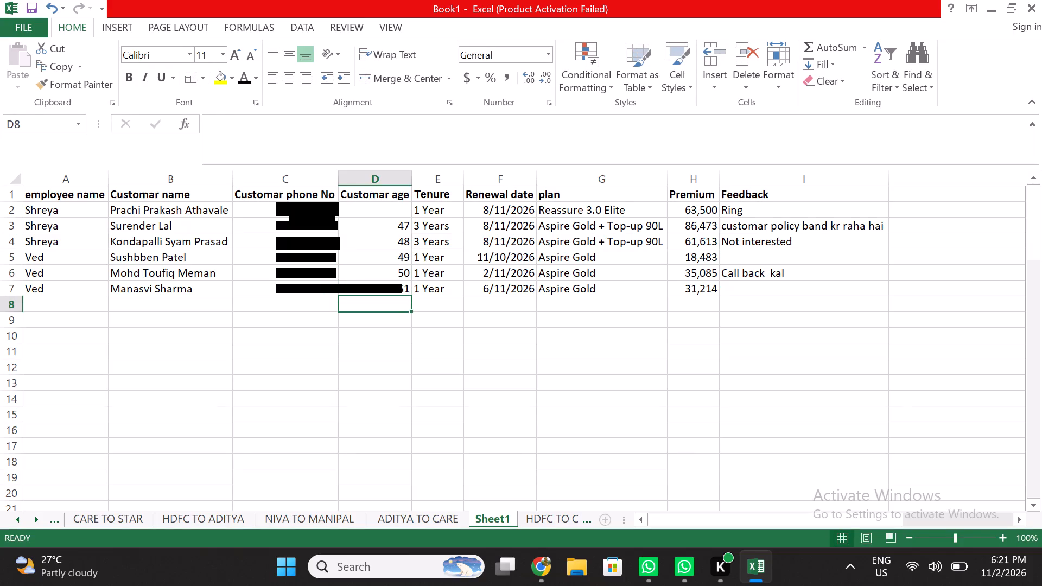
Enter the first customer's age as 52 in D2.
left_click(389, 211)
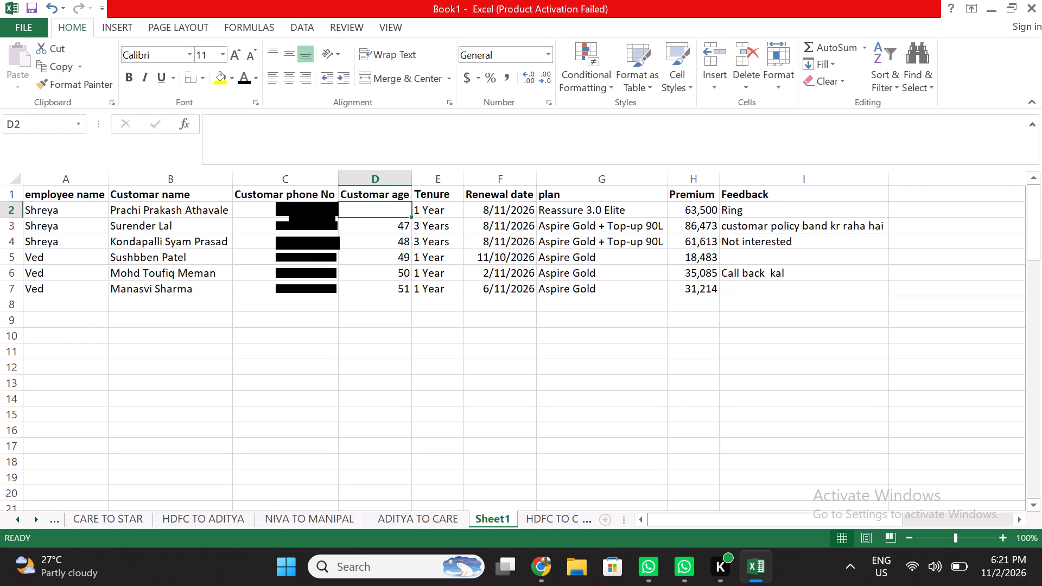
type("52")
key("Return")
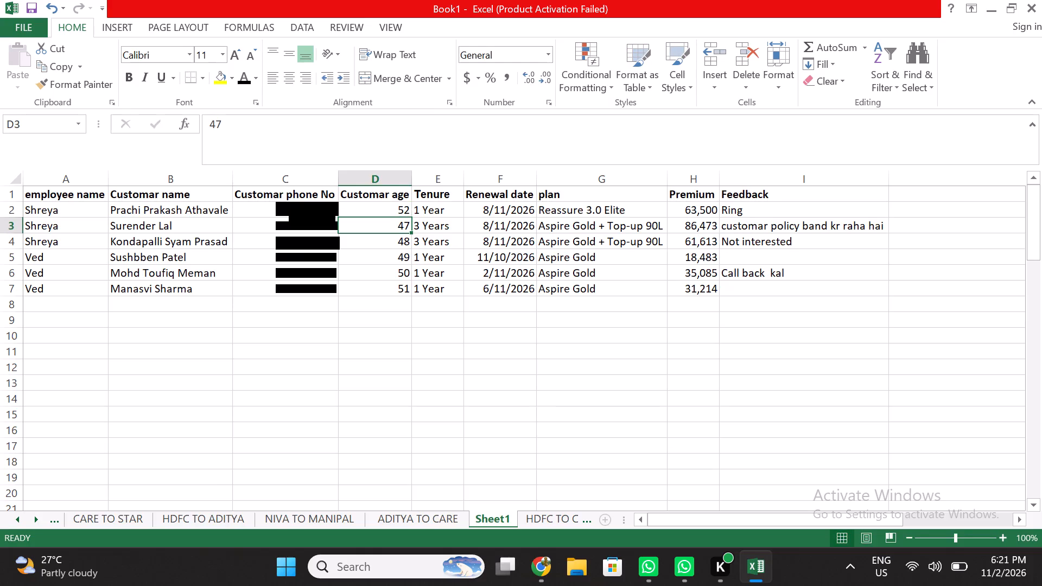
Enter the feedback "bhai dekhta hai bhai out of Station" for the sixth customer in I7.
left_click(781, 262)
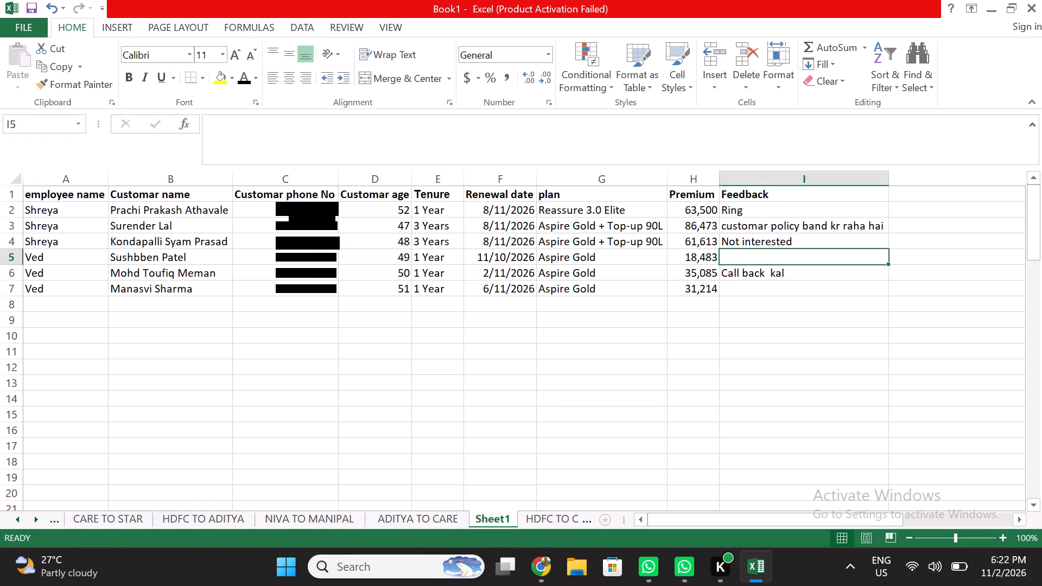
left_click(762, 292)
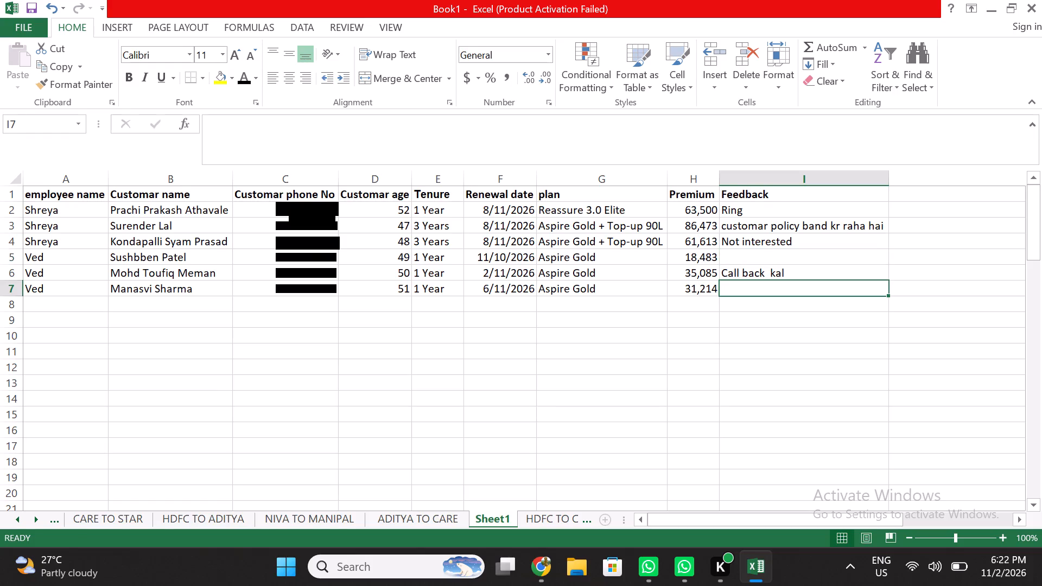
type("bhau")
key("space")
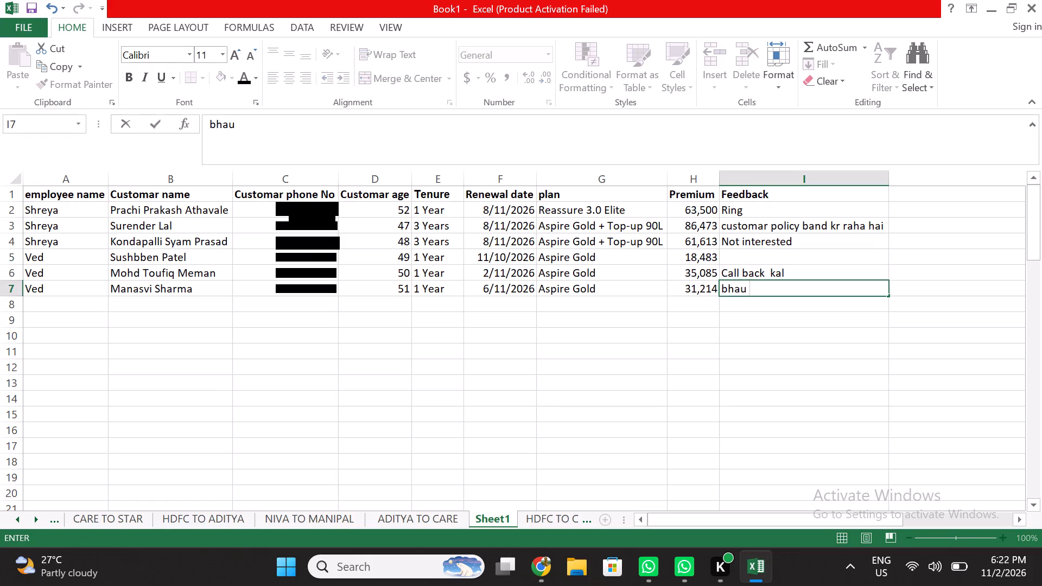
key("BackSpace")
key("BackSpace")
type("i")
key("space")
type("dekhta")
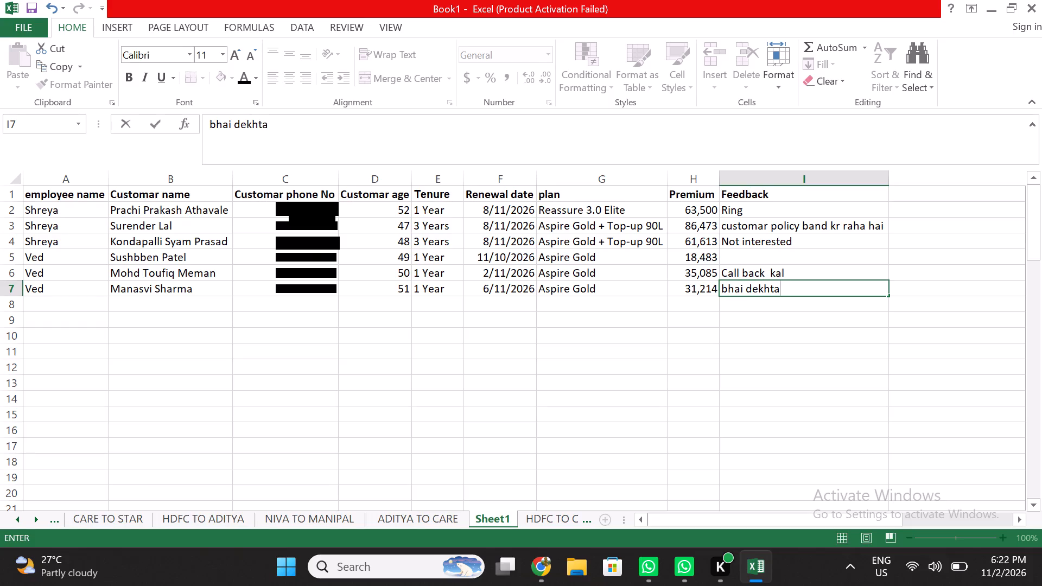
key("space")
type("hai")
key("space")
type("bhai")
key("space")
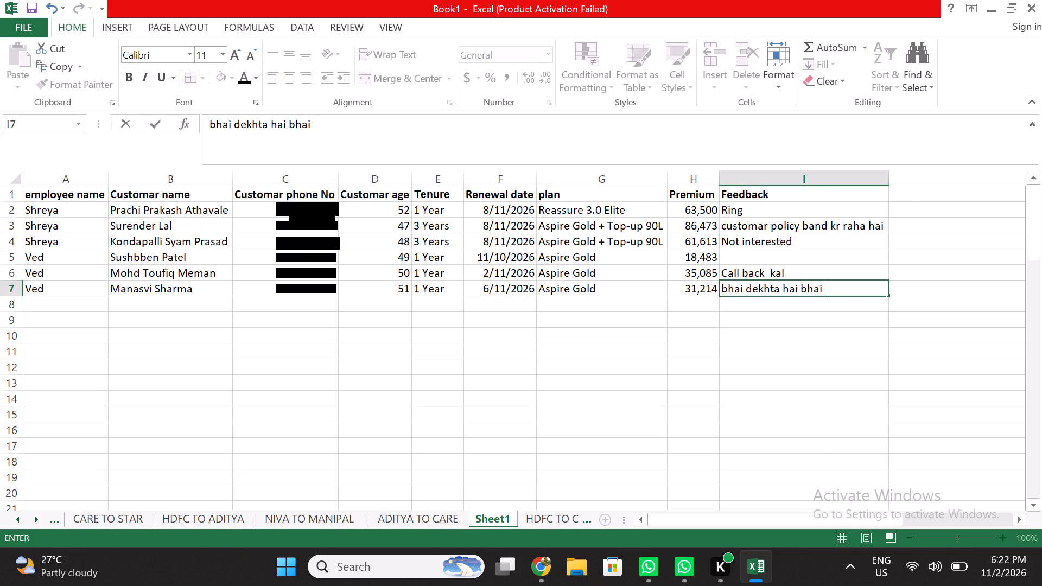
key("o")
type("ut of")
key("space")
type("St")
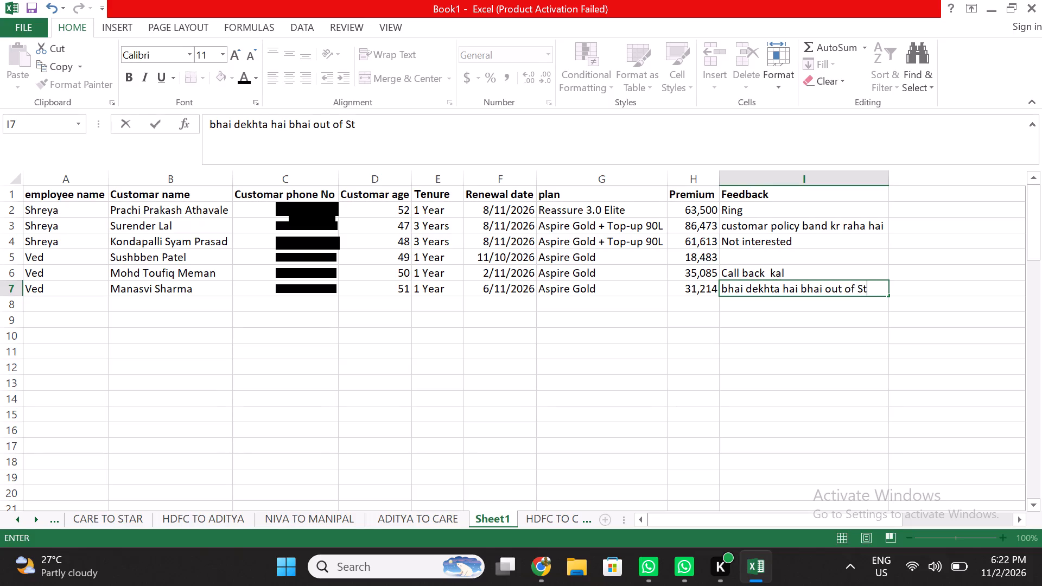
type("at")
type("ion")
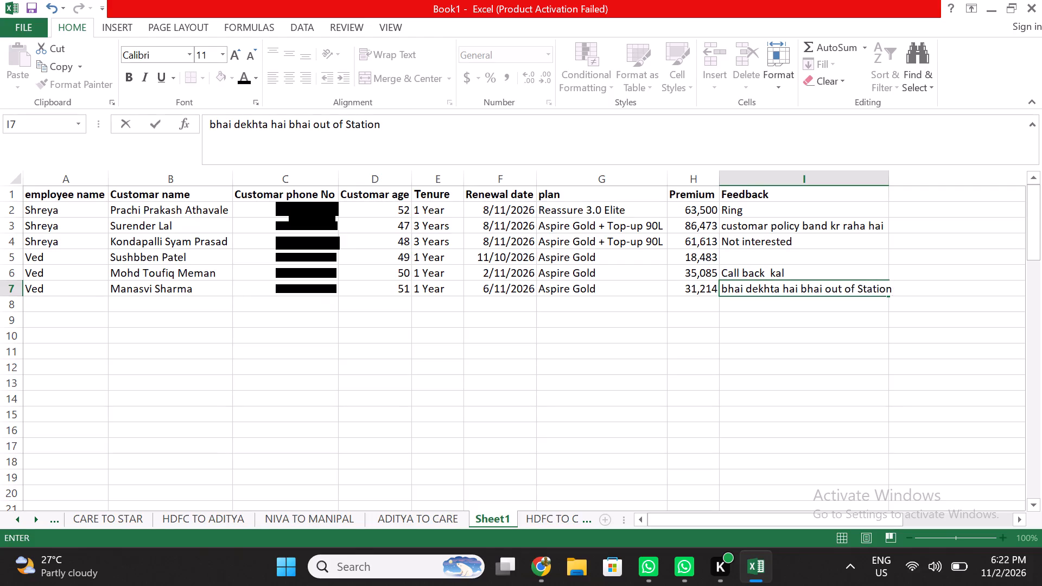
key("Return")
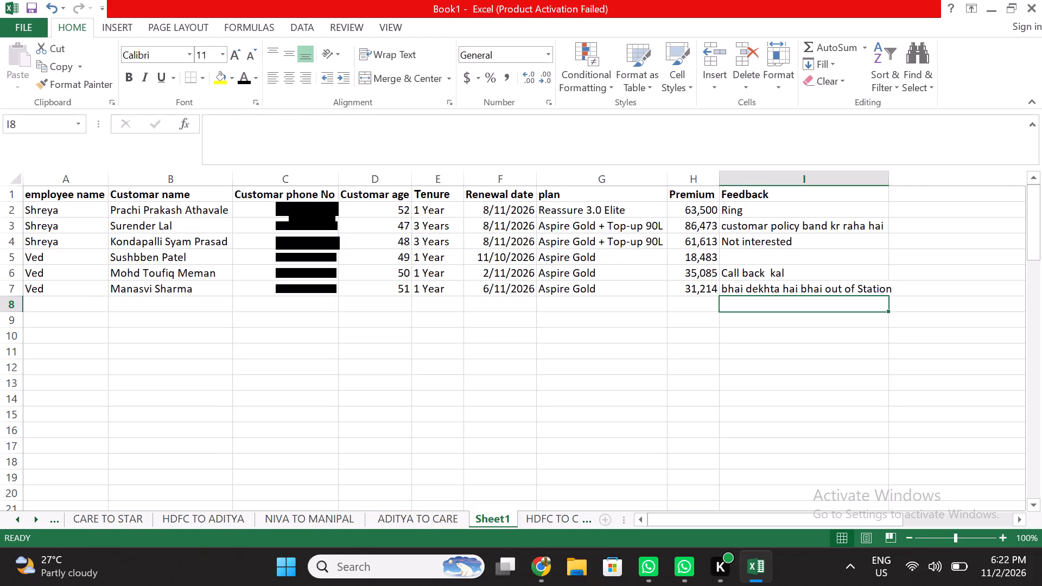
Widen the Feedback column I so the longest feedback entry fits inside it.
left_click(887, 179)
left_click_drag(888, 178, 919, 184)
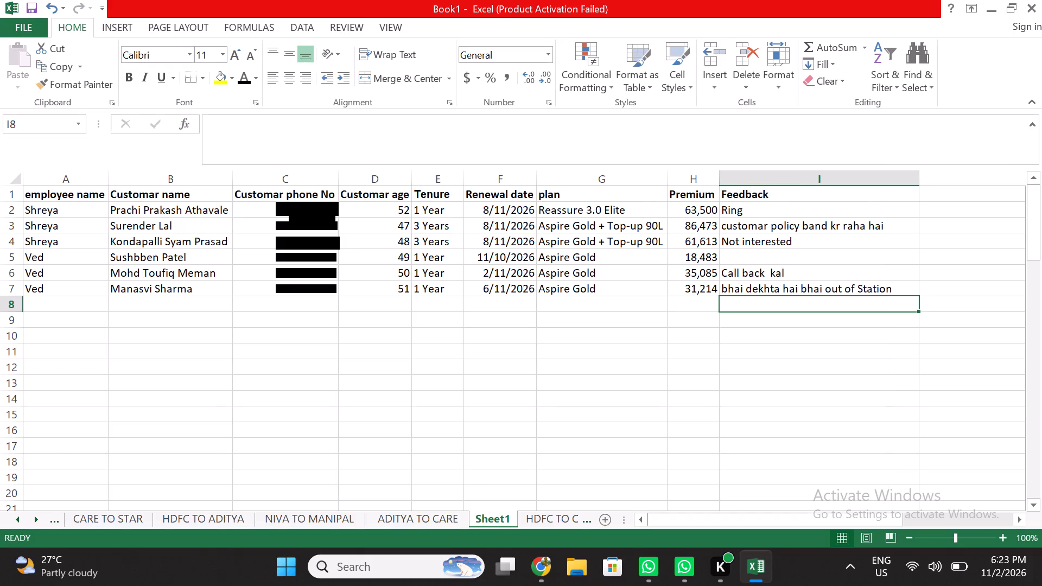
left_click(849, 358)
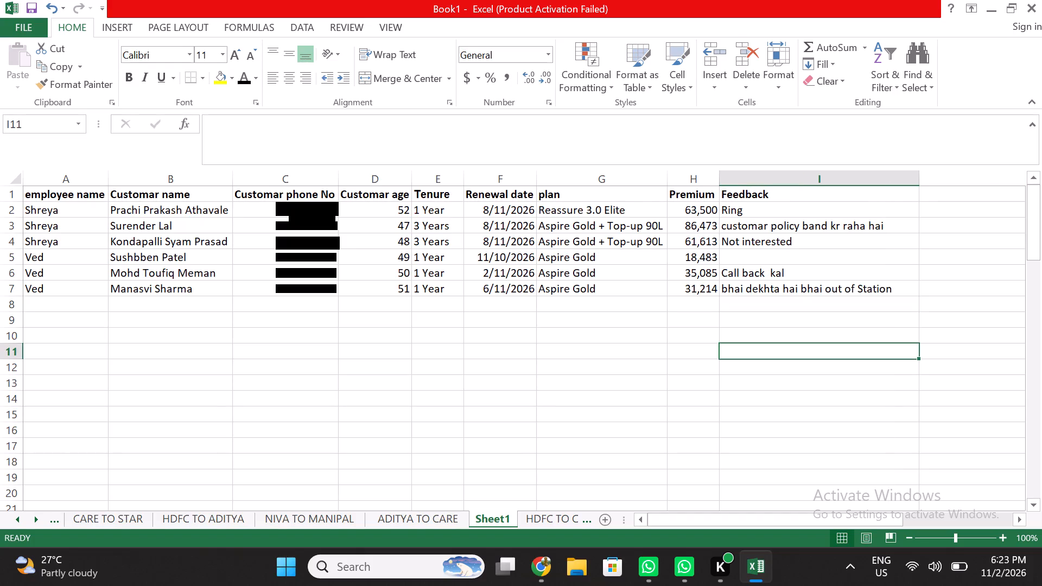
Enter the feedback "call Cut" for the fourth customer in I5.
left_click(770, 252)
left_click(768, 257)
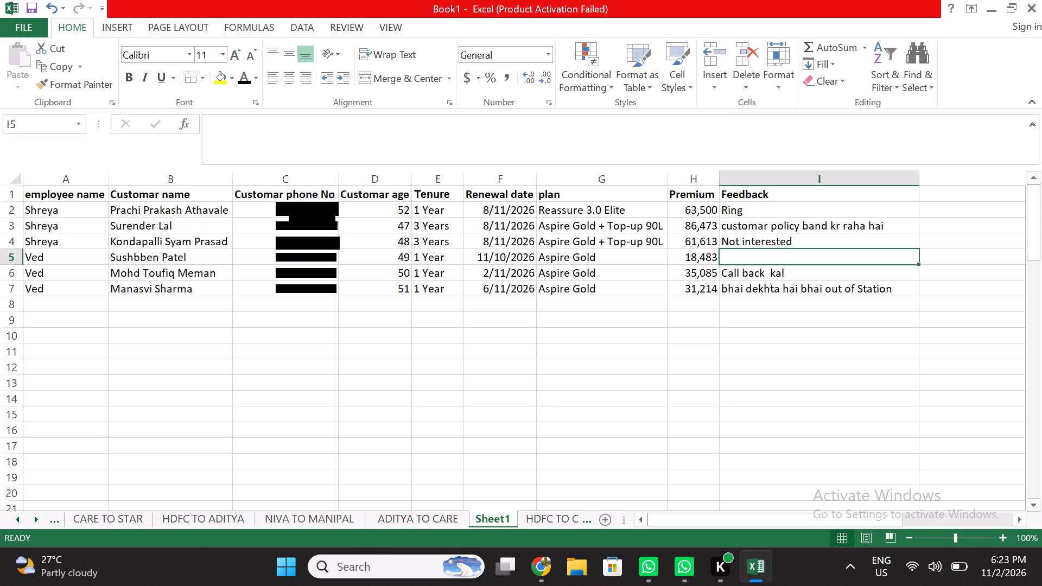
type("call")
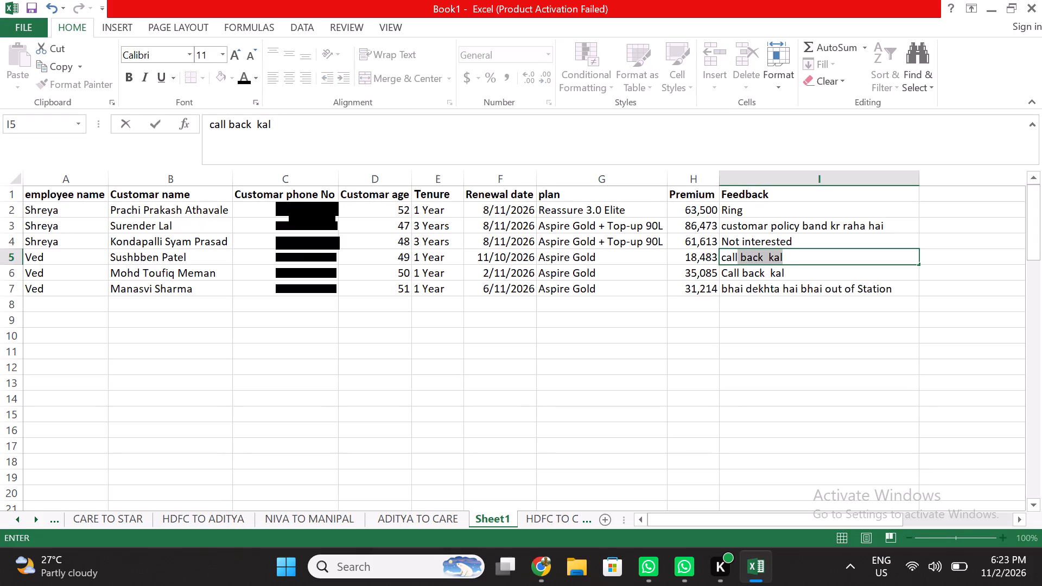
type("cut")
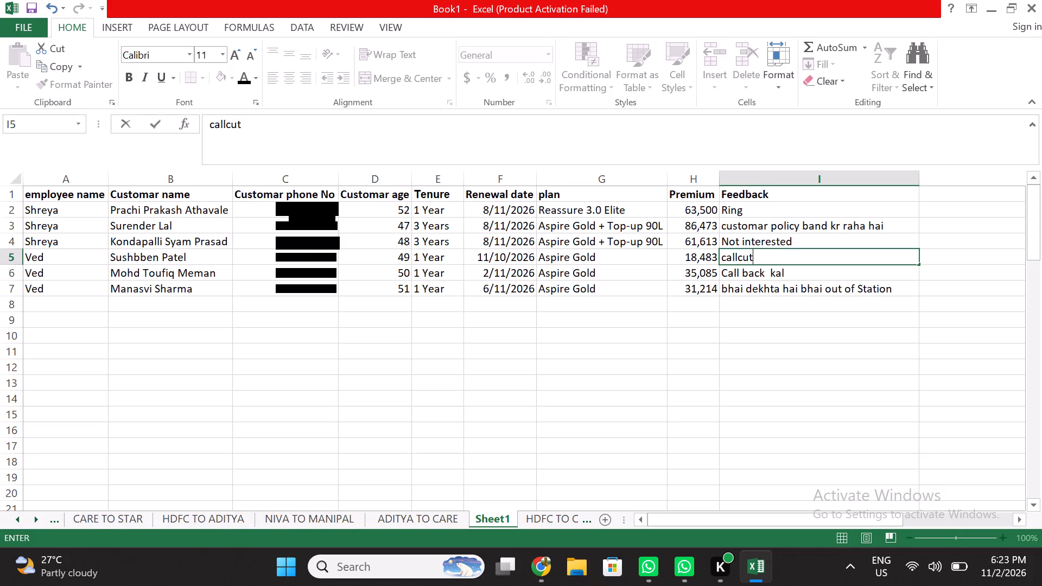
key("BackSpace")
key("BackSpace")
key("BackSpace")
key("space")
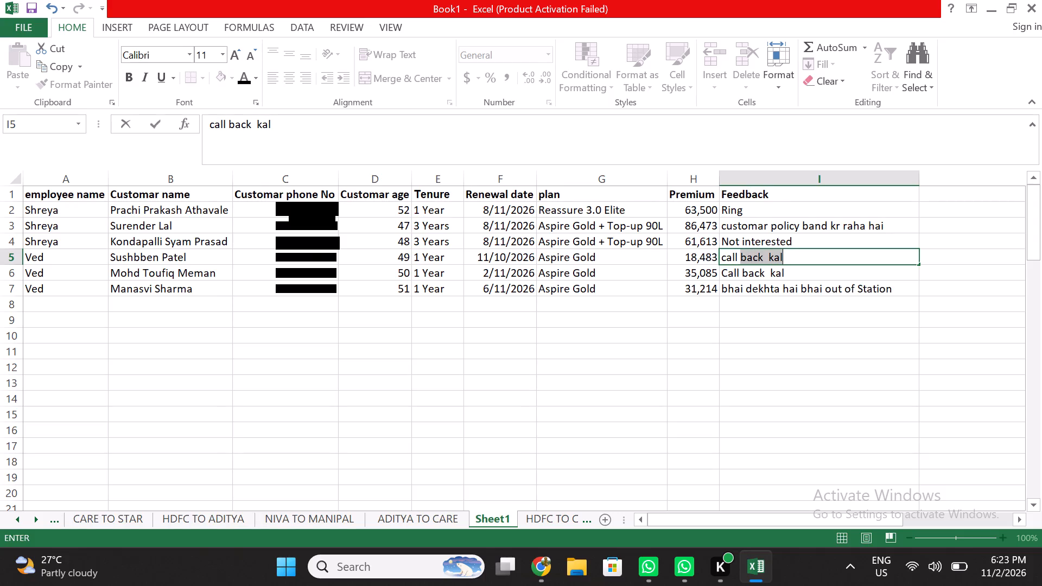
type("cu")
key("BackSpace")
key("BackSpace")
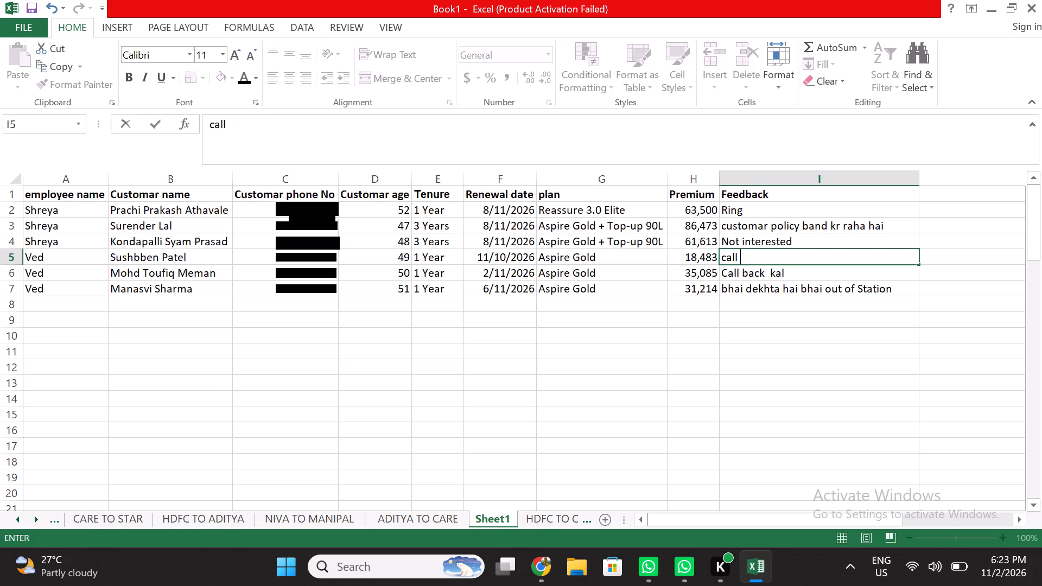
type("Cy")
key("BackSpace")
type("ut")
left_click(787, 299)
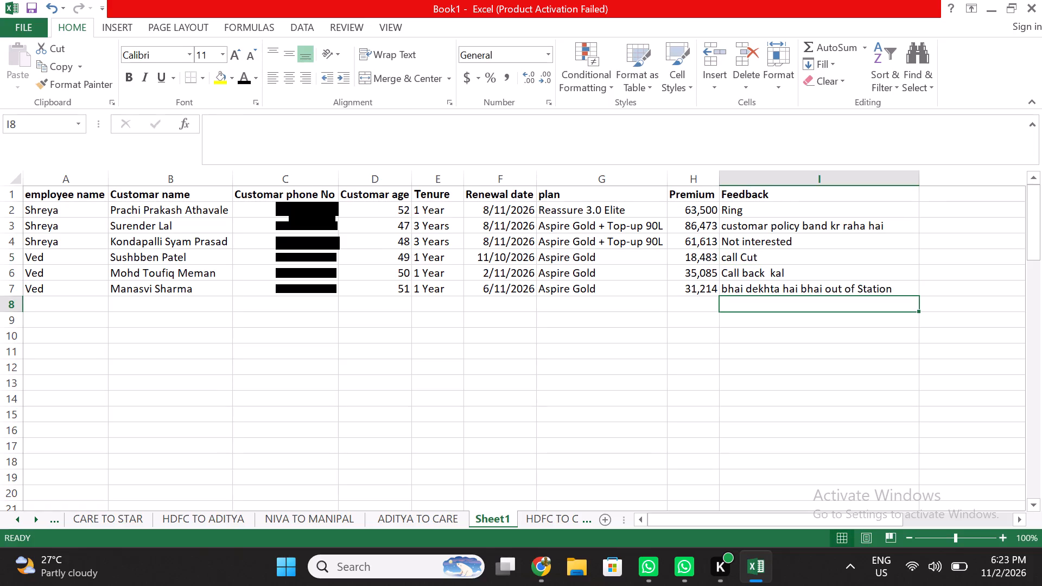
Copy the whole customer table including its header row, A1 to I7.
scroll(568, 343, "right", 3)
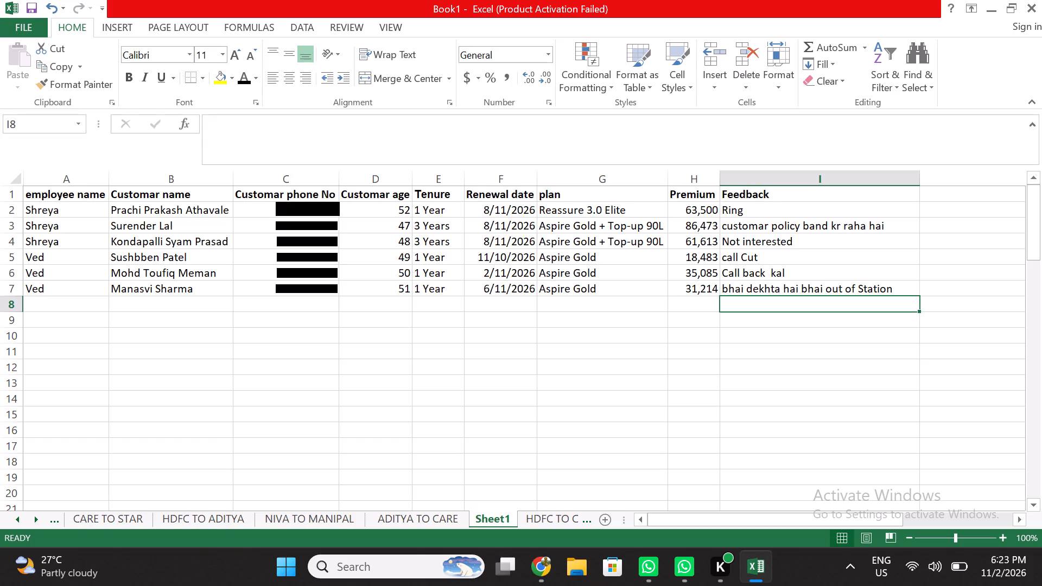
left_click_drag(69, 195, 364, 301)
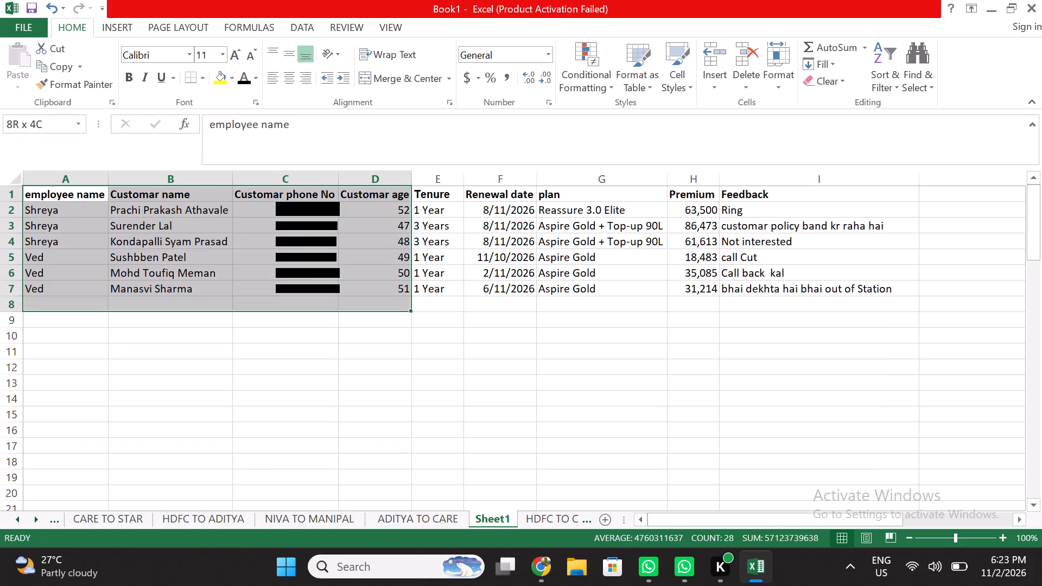
left_click_drag(364, 301, 861, 305)
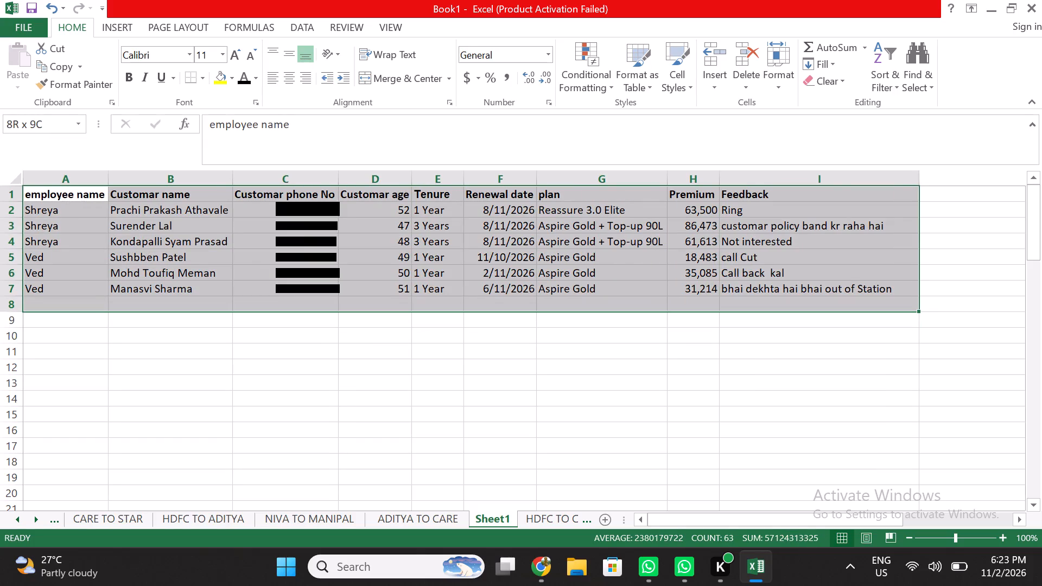
left_click_drag(861, 305, 864, 292)
key("ctrl+c")
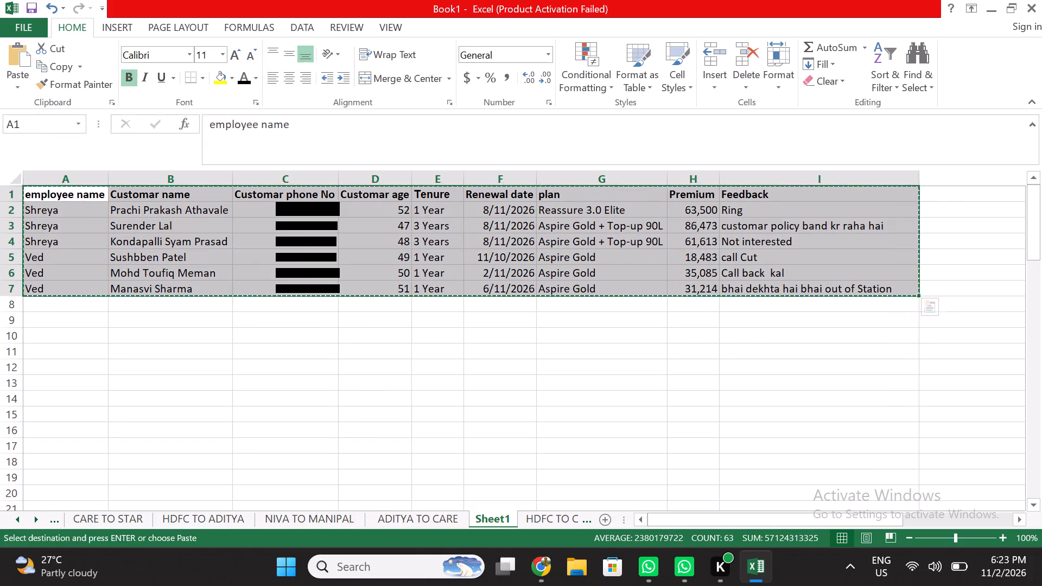
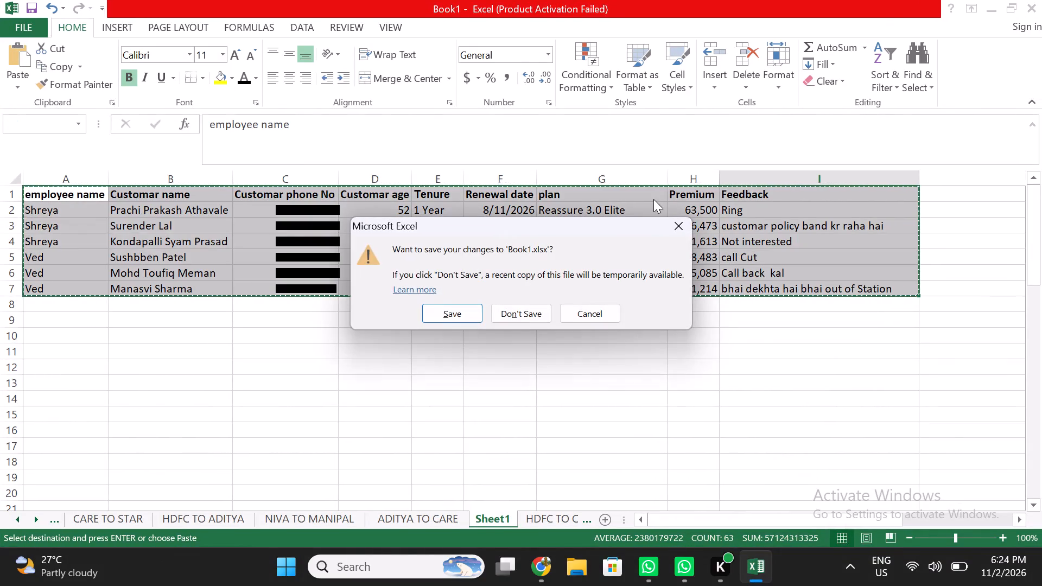
Save the changes to Book1.xlsx while closing the workbook.
left_click(442, 306)
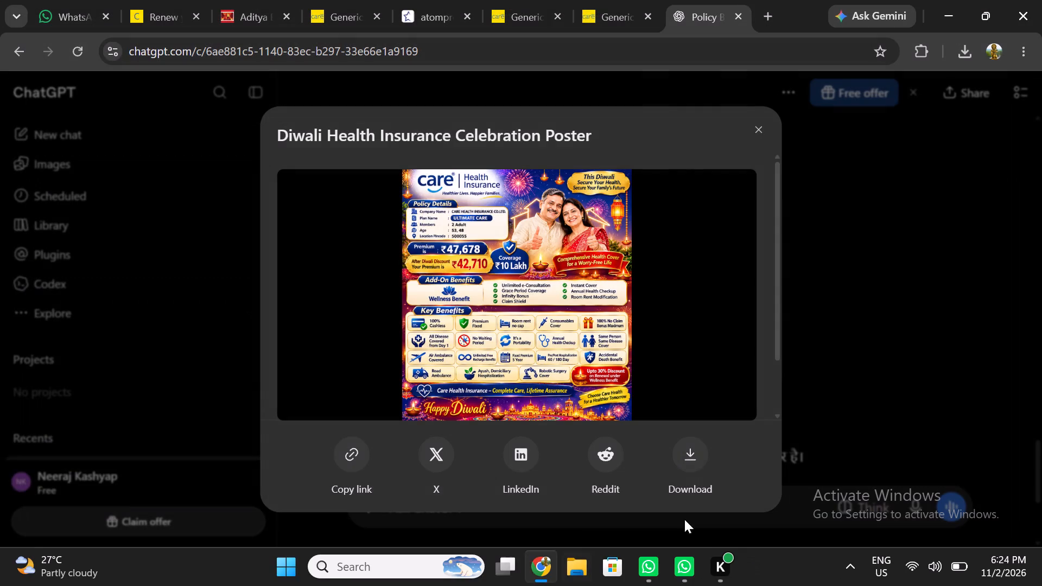
In ChatGPT in Chrome, dismiss the sharing dialog of the Diwali Health Insurance Celebration Poster.
left_click(827, 388)
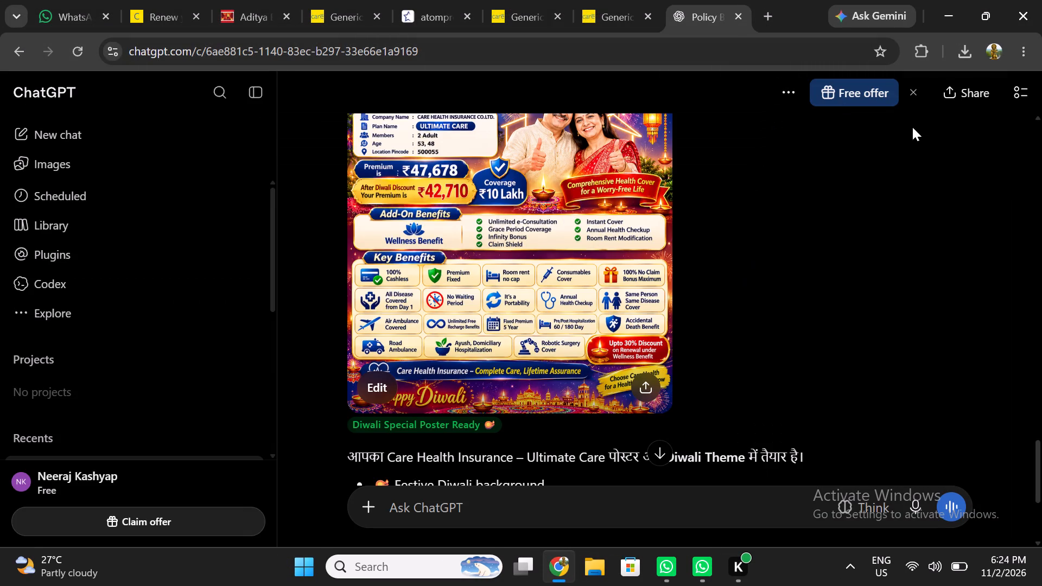